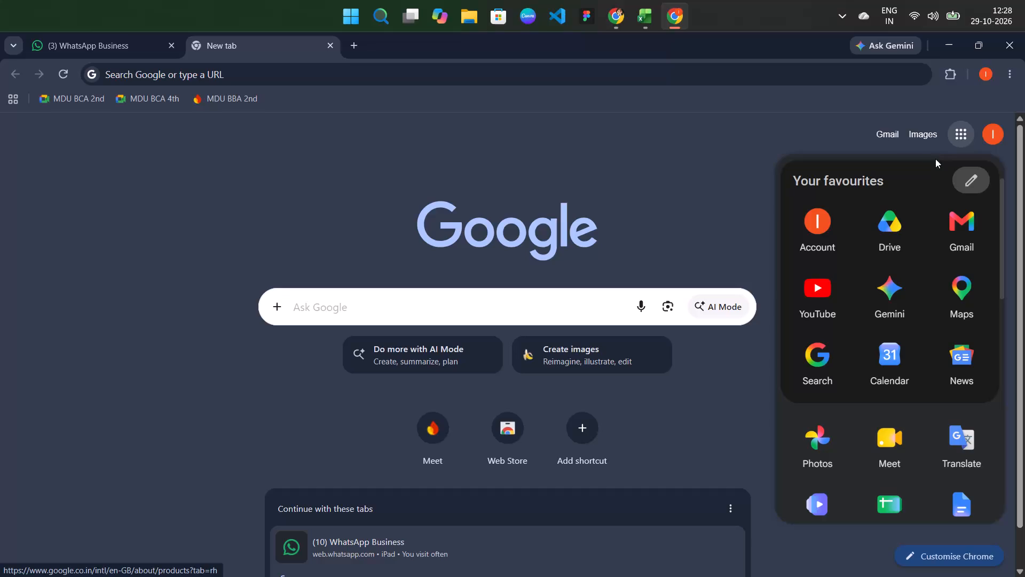
Open the October spreadsheet from the IIMT SEM 1 BBA MDU folder in My Drive on Google Drive.
{"action": "left_click", "coordinate": [904, 234]}
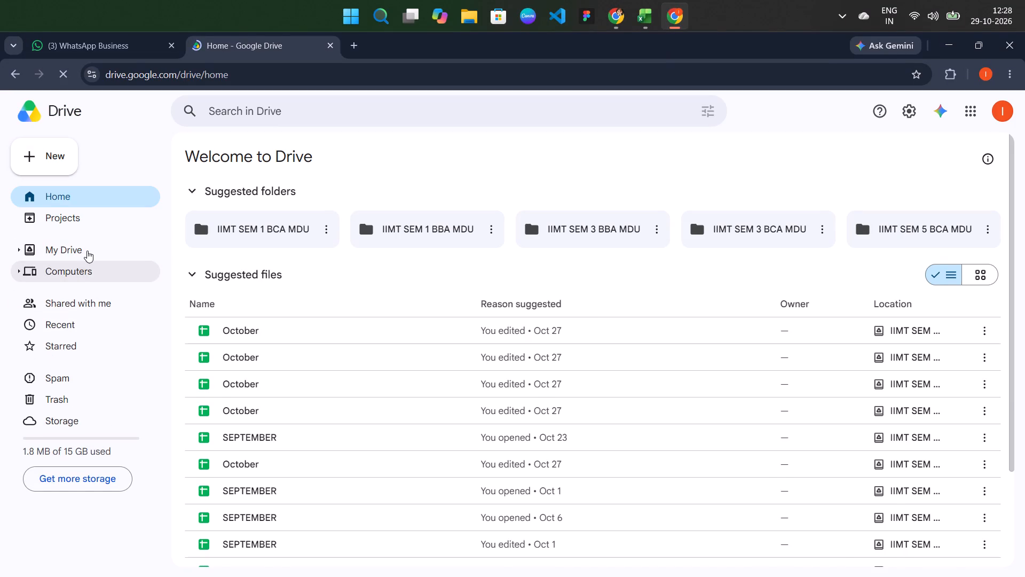
{"action": "left_click", "coordinate": [87, 251]}
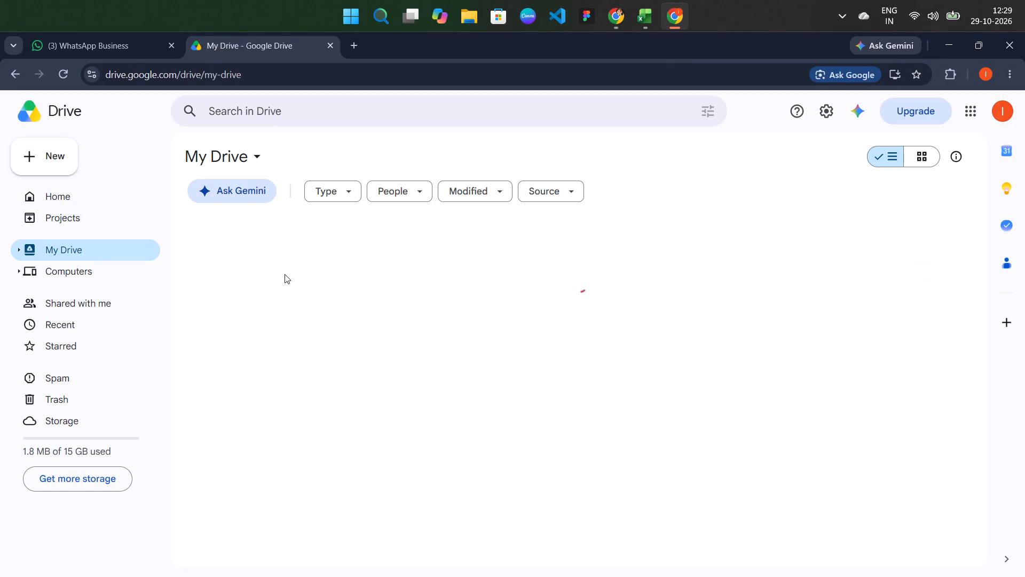
{"action": "scroll", "coordinate": [318, 257], "scroll_direction": "right", "scroll_amount": 5}
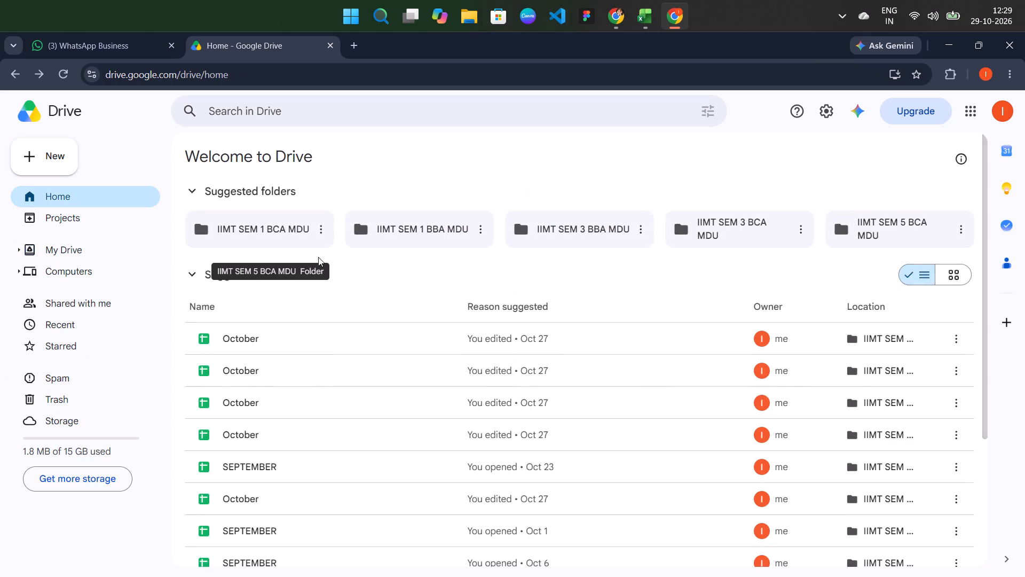
{"action": "left_click", "coordinate": [125, 245]}
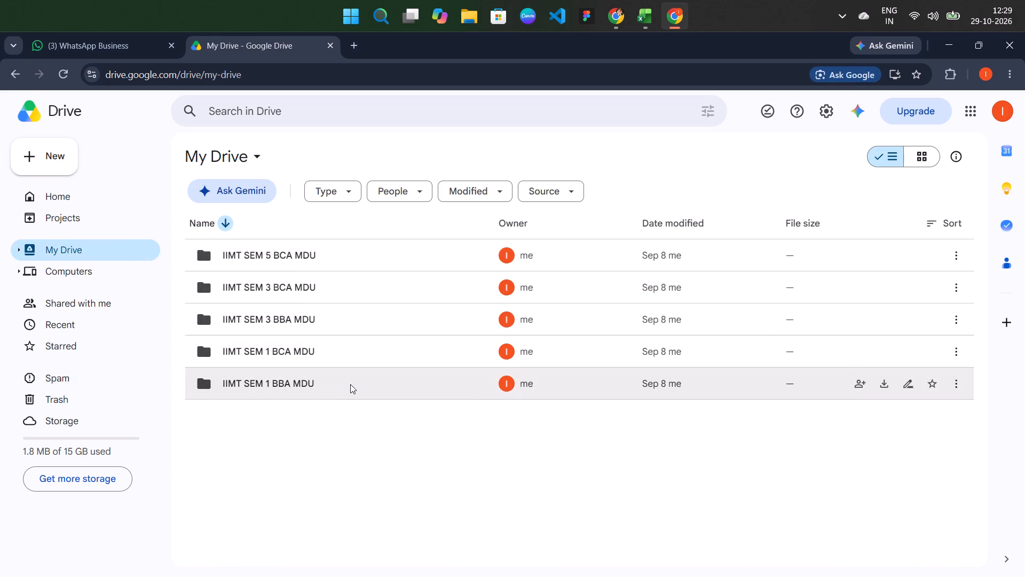
{"action": "left_click", "coordinate": [350, 384]}
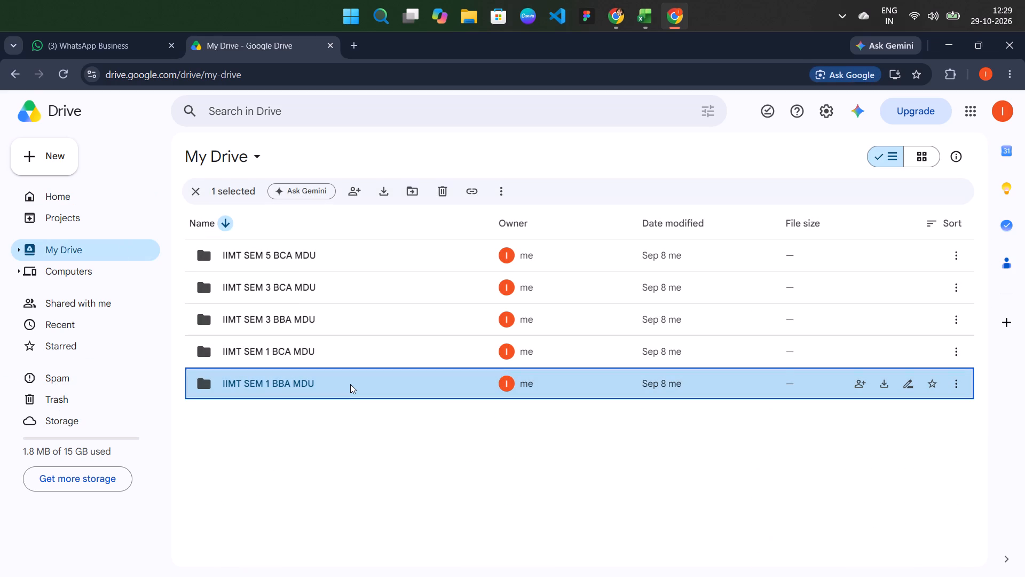
{"action": "left_click", "coordinate": [350, 384]}
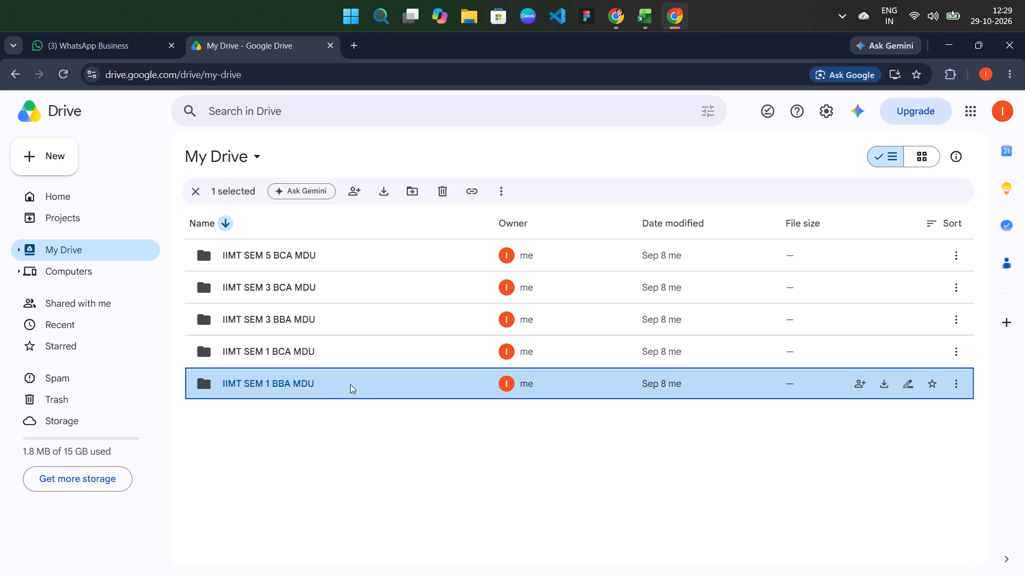
{"action": "double_click", "coordinate": [350, 384]}
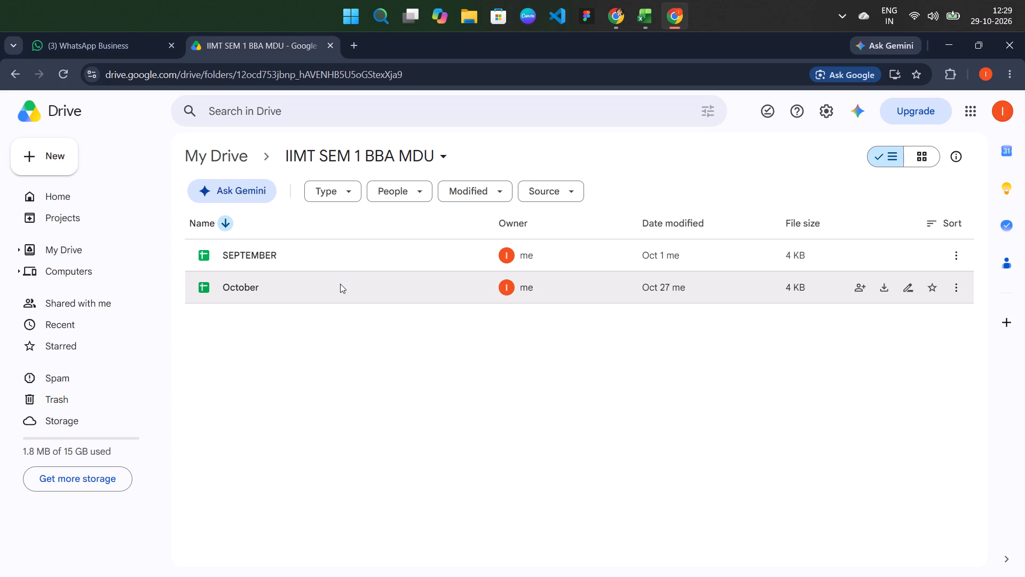
{"action": "double_click", "coordinate": [340, 284]}
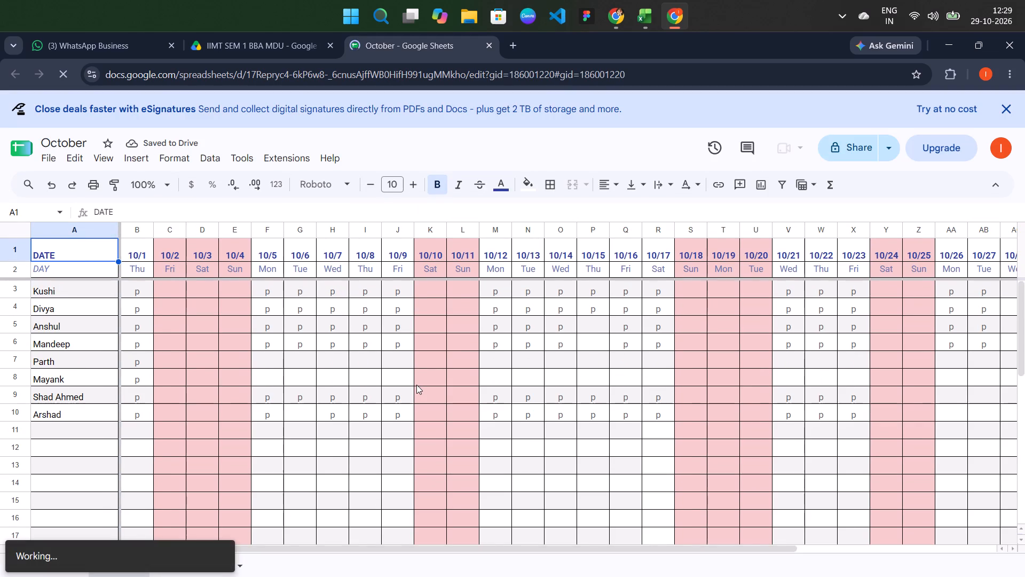
Select the first student's attendance cell in the 10/28 column of the Class 1 sheet.
{"action": "scroll", "coordinate": [416, 385], "scroll_direction": "left", "scroll_amount": 4}
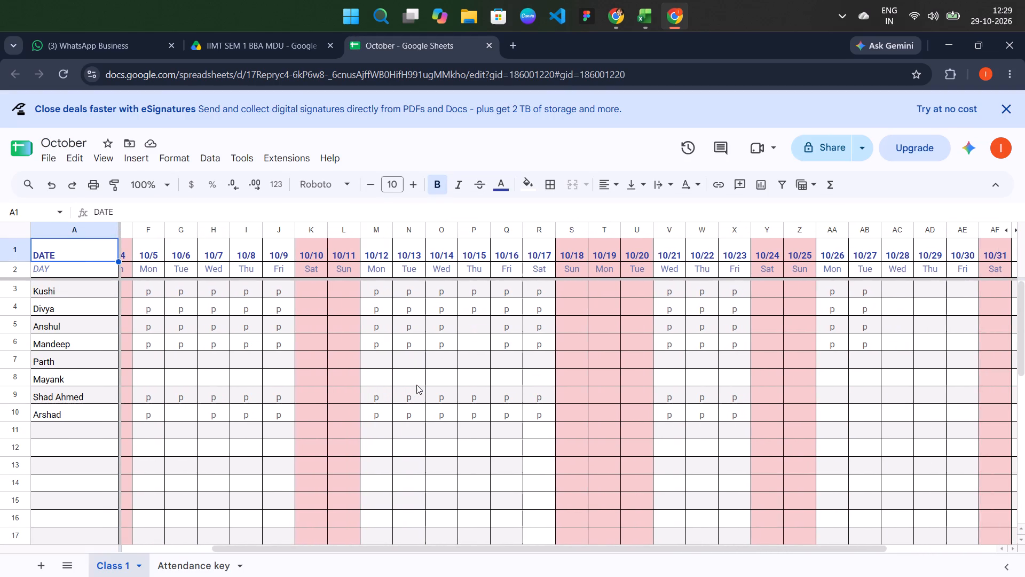
{"action": "scroll", "coordinate": [416, 385], "scroll_direction": "left", "scroll_amount": 2}
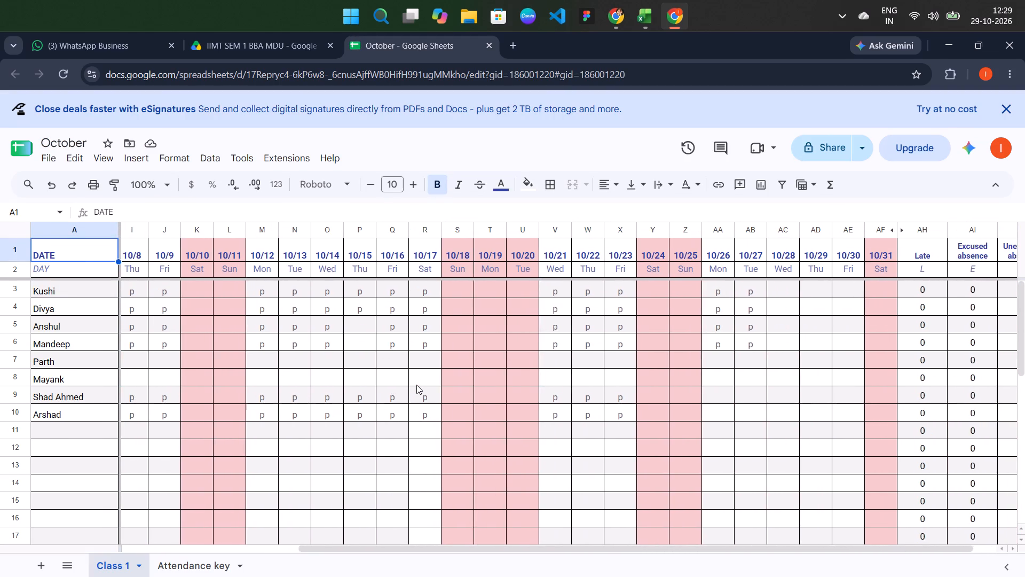
{"action": "scroll", "coordinate": [416, 385], "scroll_direction": "left", "scroll_amount": 4}
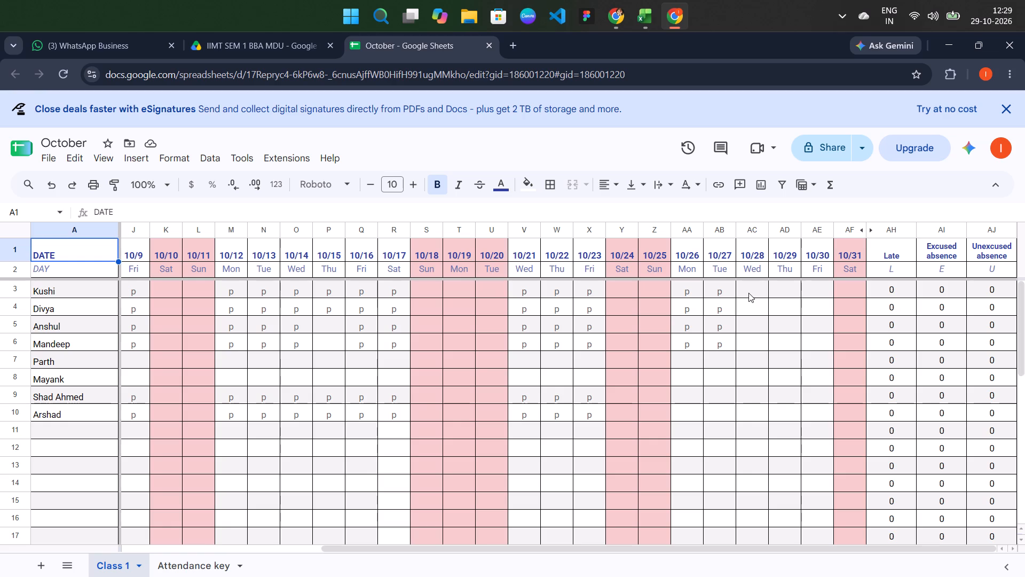
{"action": "left_click", "coordinate": [748, 293]}
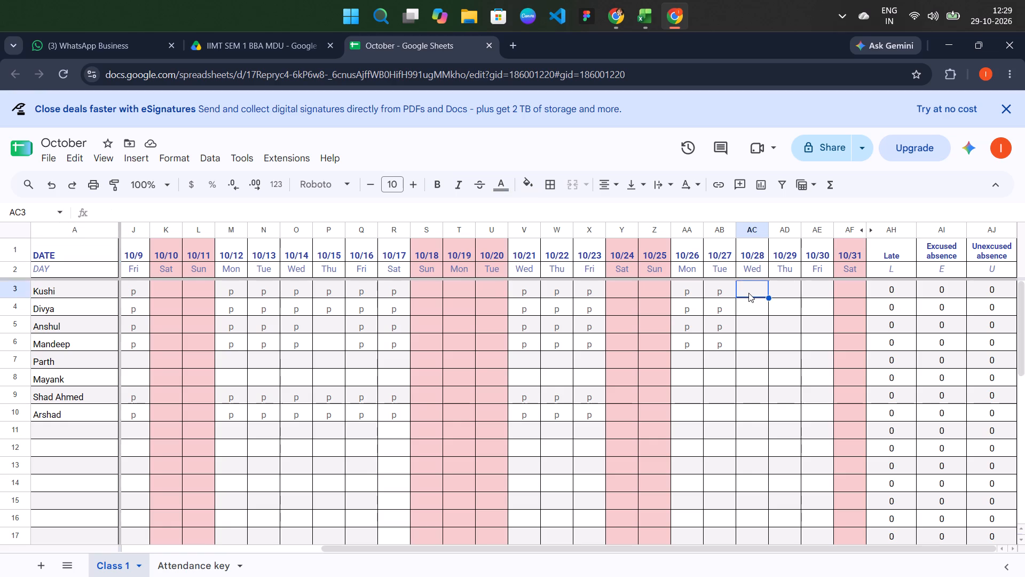
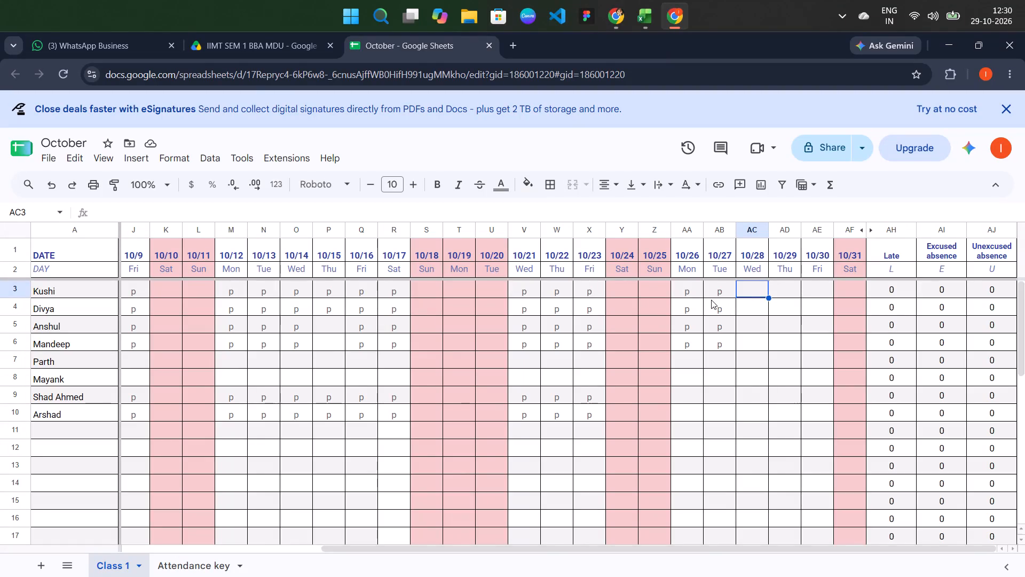
Copy the four "p" marks in rows 3 to 6 of the 10/27 column into the same rows for 10/28 and 10/29.
{"action": "left_click_drag", "start_coordinate": [722, 295], "coordinate": [723, 347]}
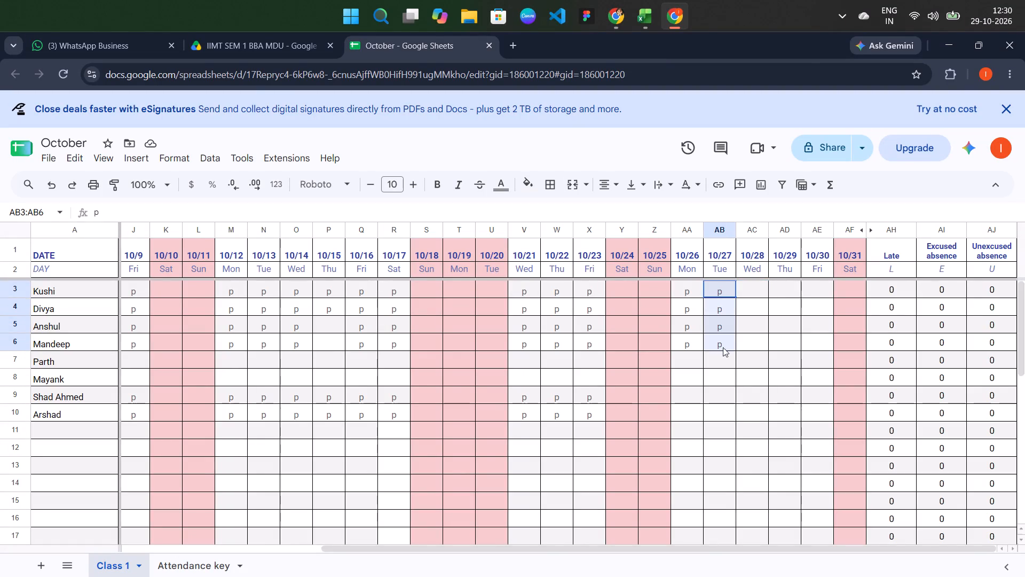
{"action": "left_click_drag", "start_coordinate": [723, 347], "coordinate": [722, 348]}
{"action": "key", "text": "ctrl+c"}
{"action": "left_click", "coordinate": [754, 291]}
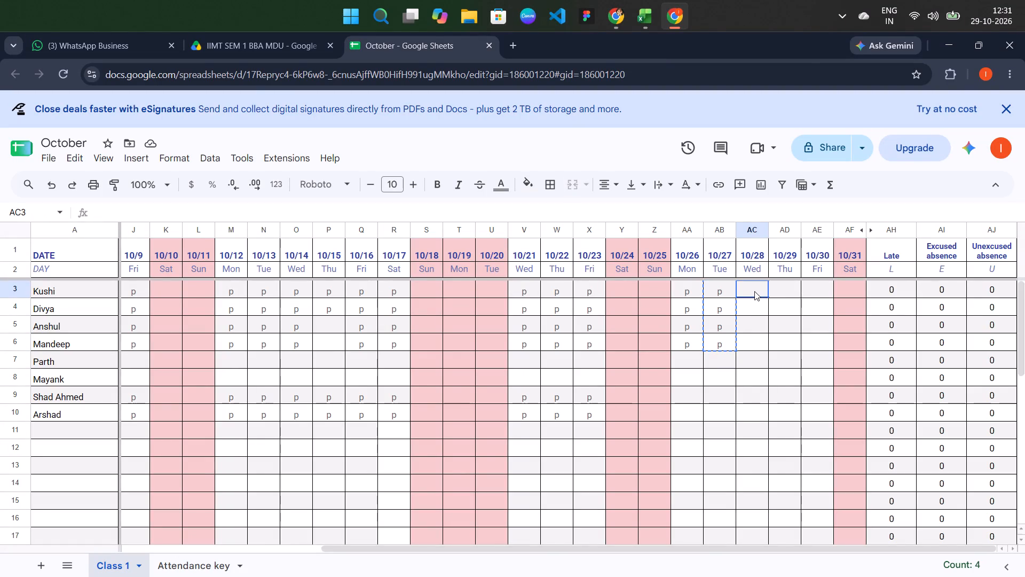
{"action": "key", "text": "ctrl+v"}
{"action": "key", "text": "Right"}
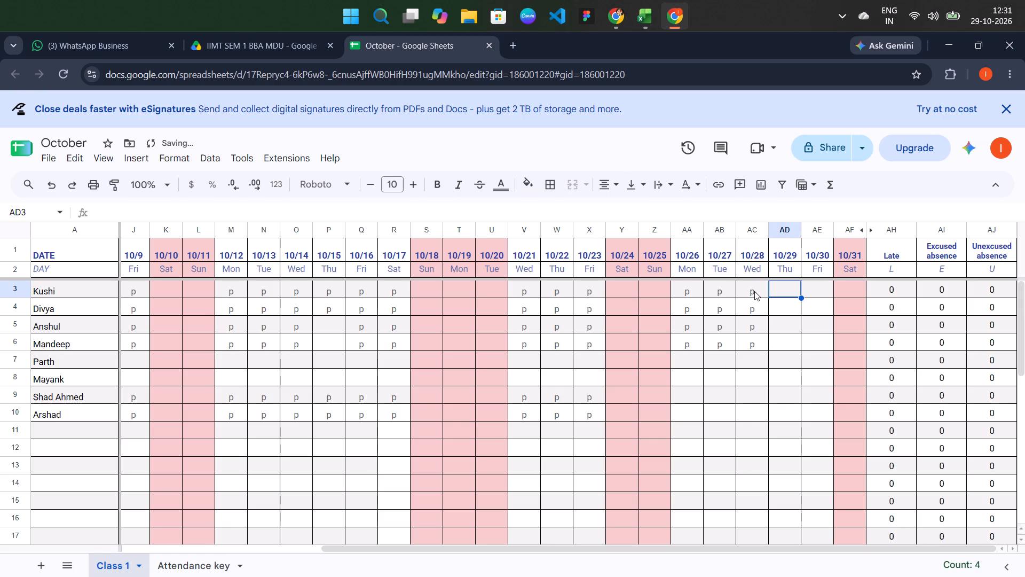
{"action": "key", "text": "ctrl+v"}
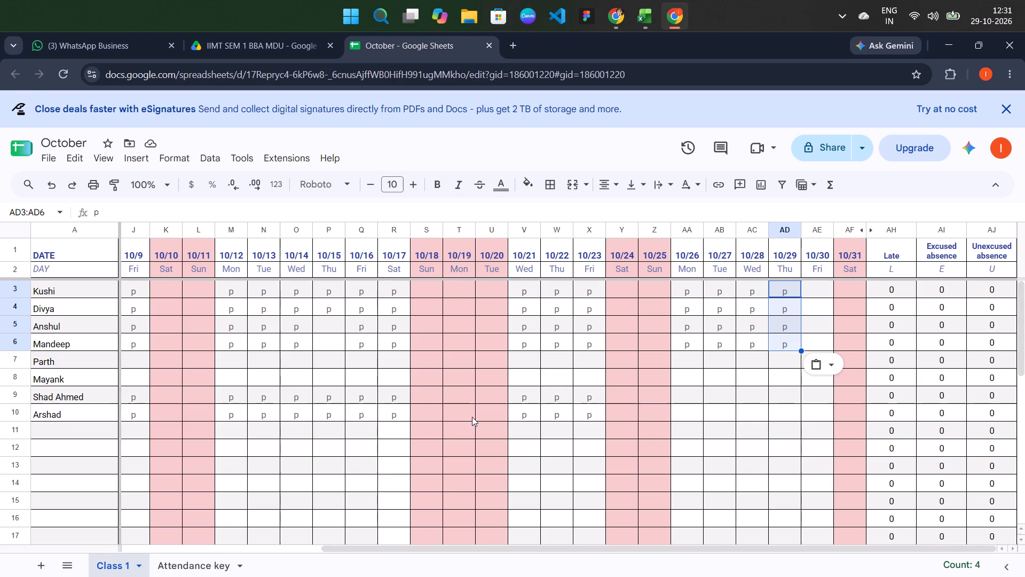
Copy Anshul's "p" marks for 10/28 and 10/29 to the student in row 9 for the same dates.
{"action": "left_click", "coordinate": [753, 329]}
{"action": "left_click_drag", "start_coordinate": [753, 329], "coordinate": [790, 326]}
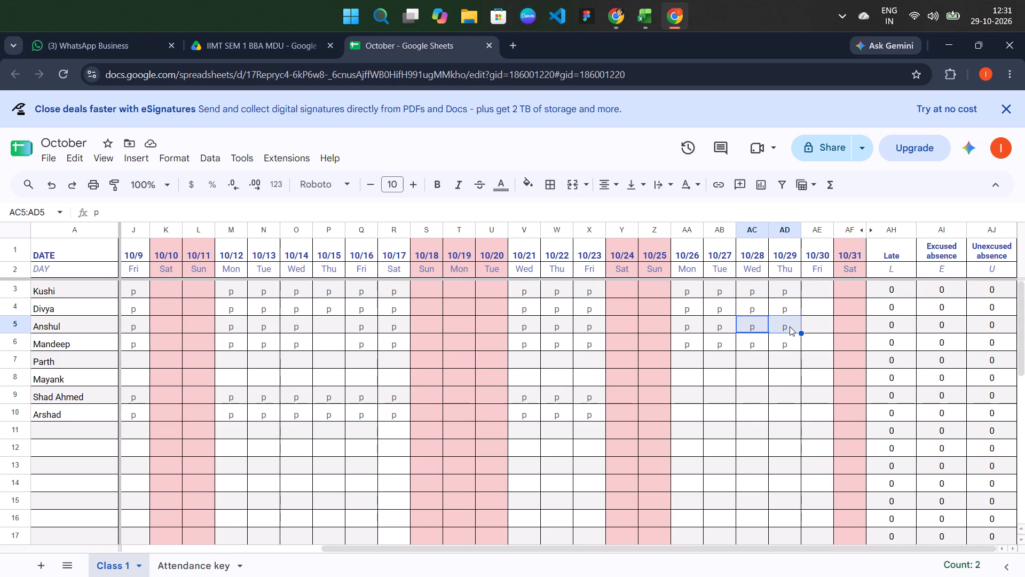
{"action": "key", "text": "ctrl+c"}
{"action": "left_click", "coordinate": [753, 397]}
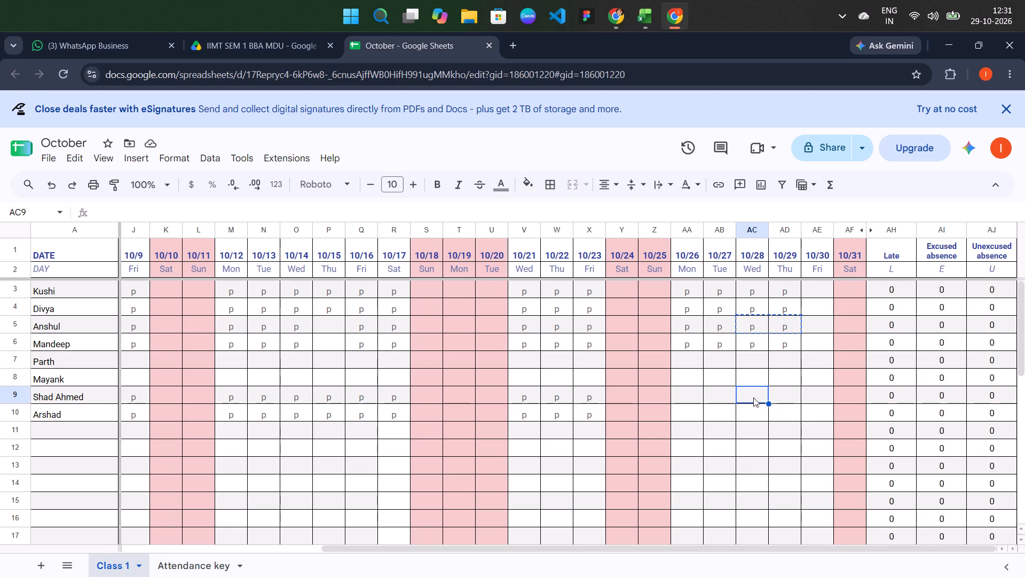
{"action": "key", "text": "ctrl+v"}
{"action": "left_click", "coordinate": [772, 469]}
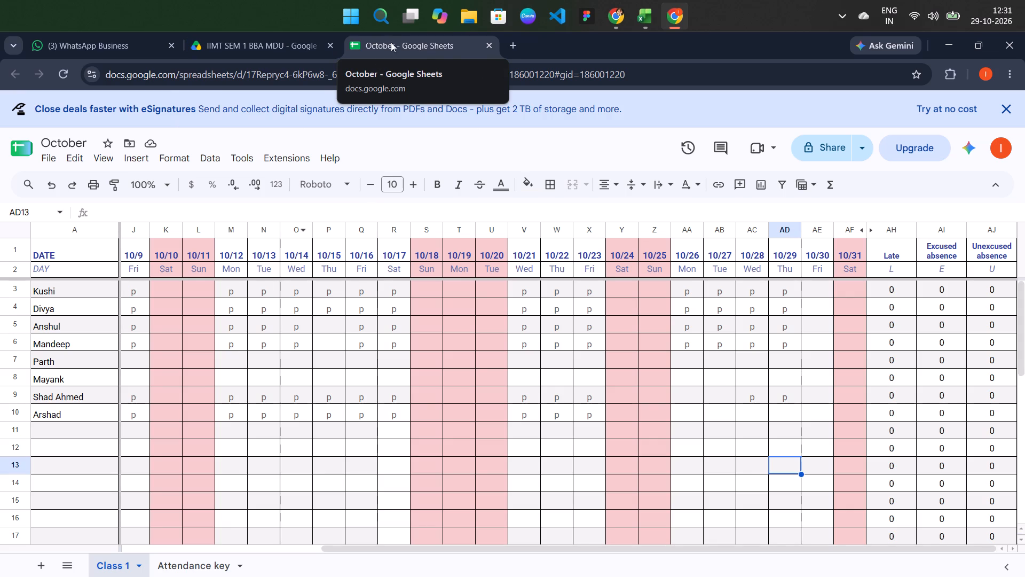
Return to the IIMT SEM 1 BBA MDU folder in Google Drive.
{"action": "left_click", "coordinate": [262, 26]}
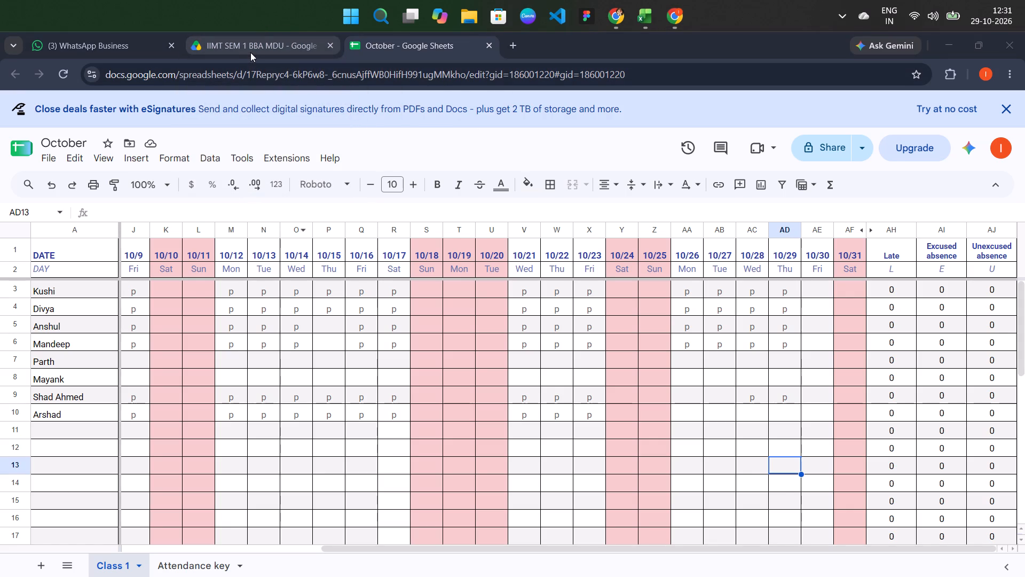
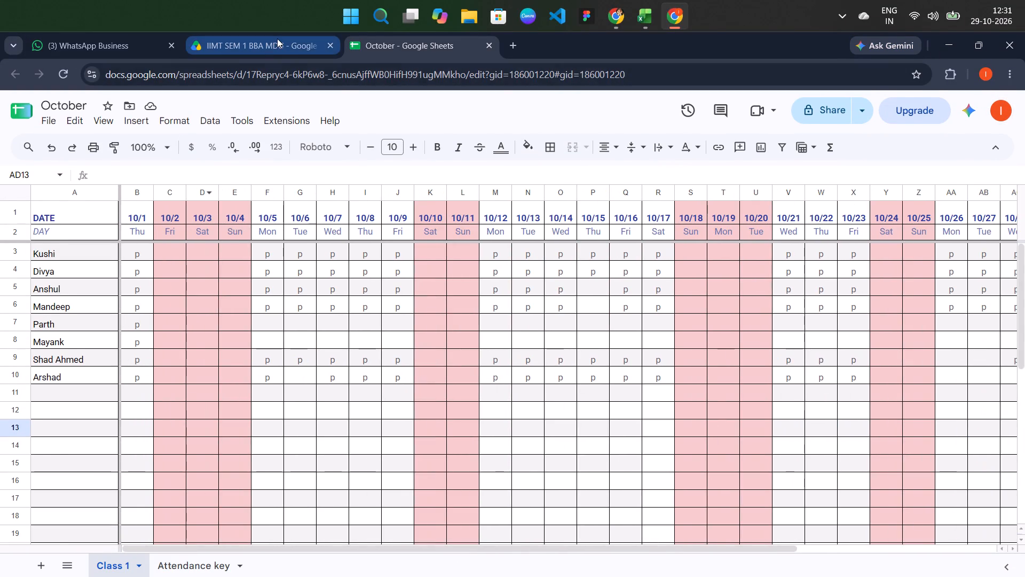
Open the October attendance sheet from the IIMT SEM 3 BBA MDU folder in Google Drive.
{"action": "left_click", "coordinate": [277, 38]}
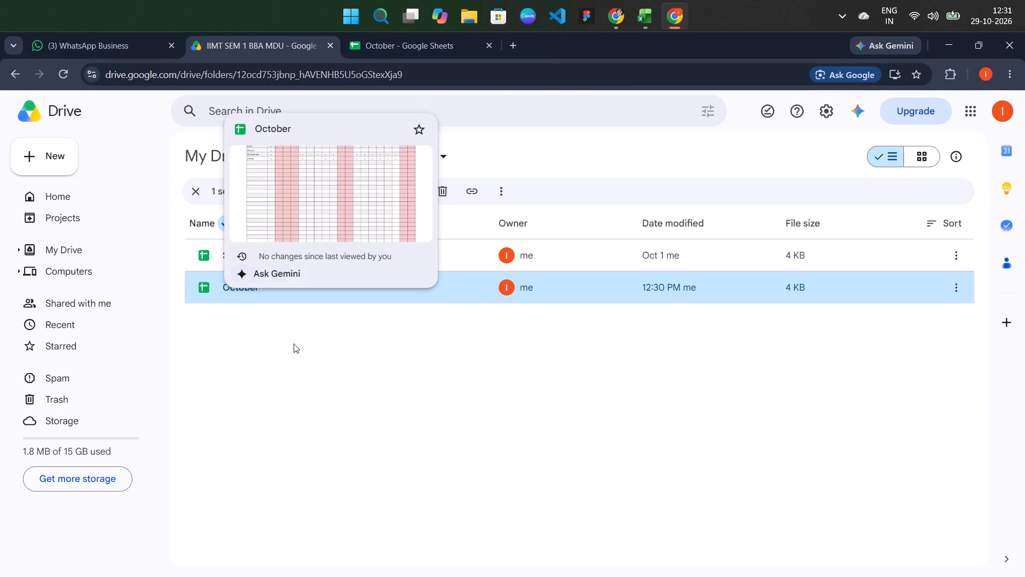
{"action": "left_click_drag", "start_coordinate": [302, 400], "coordinate": [252, 241]}
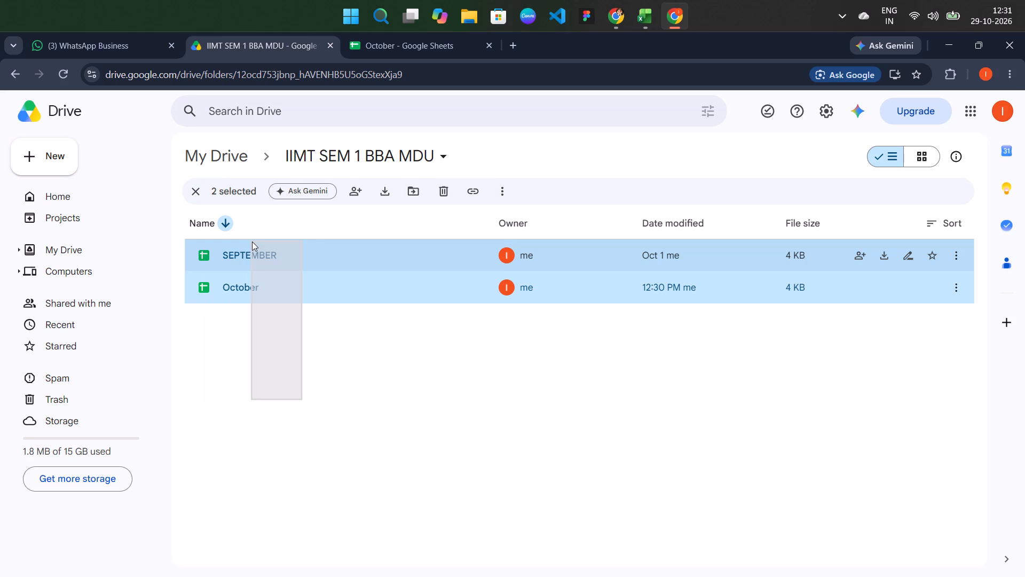
{"action": "left_click", "coordinate": [238, 161]}
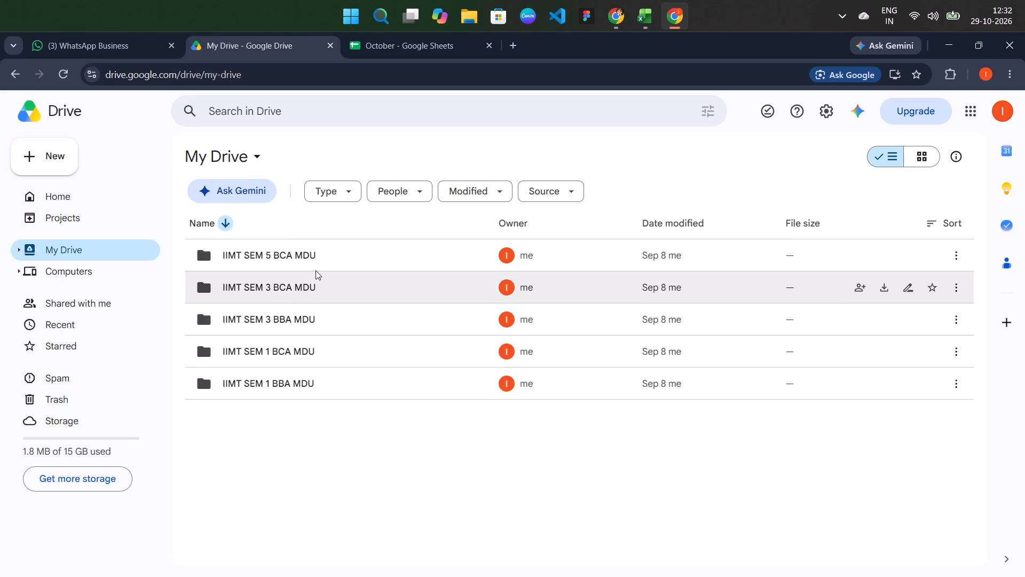
{"action": "double_click", "coordinate": [313, 313]}
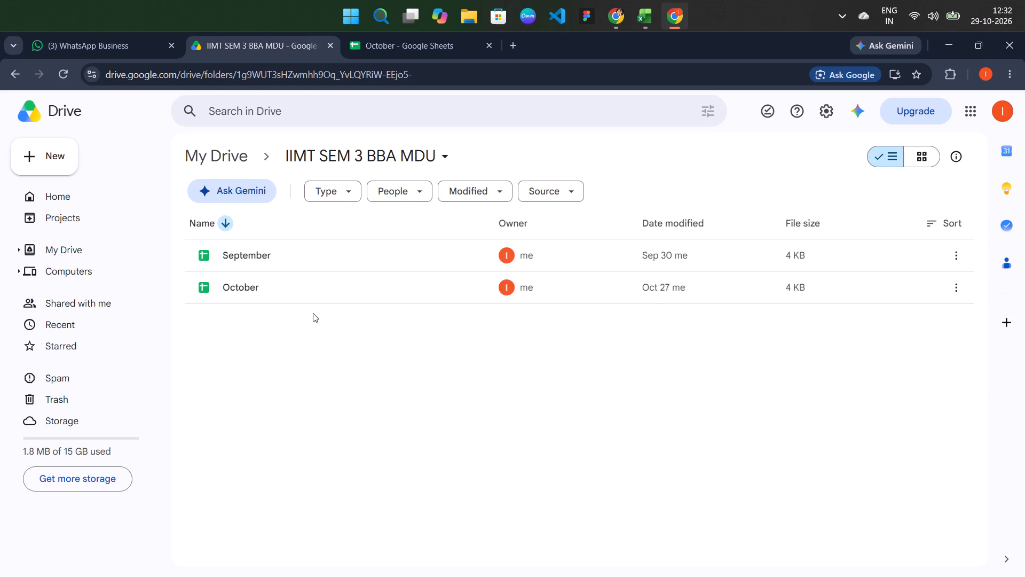
{"action": "double_click", "coordinate": [287, 288]}
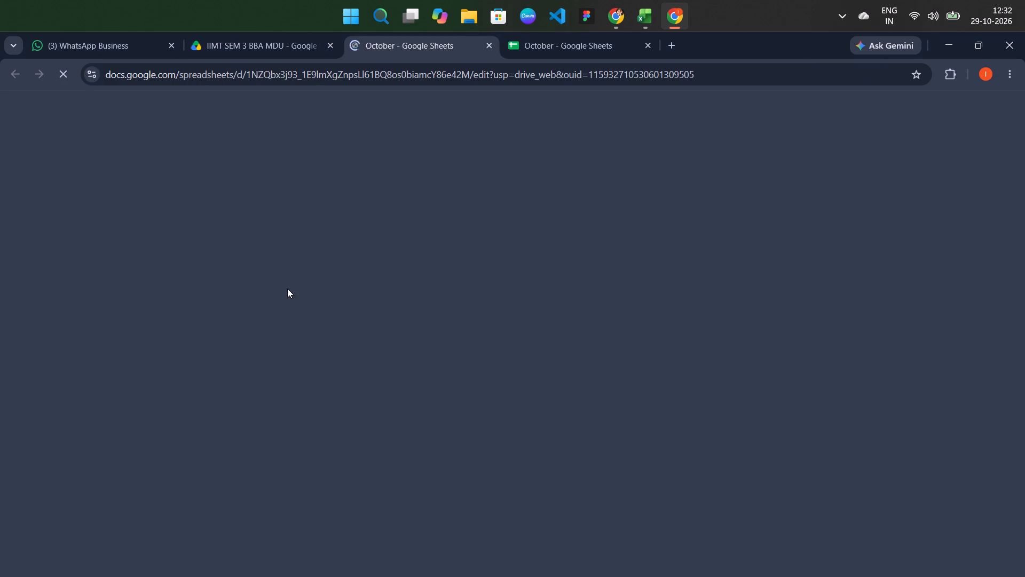
Copy Willison's two "p" marks for 10/26 and 10/27 into Ashu's row so that 10/26, 10/27 and 10/28 are filled.
{"action": "scroll", "coordinate": [287, 288], "scroll_direction": "left", "scroll_amount": 3}
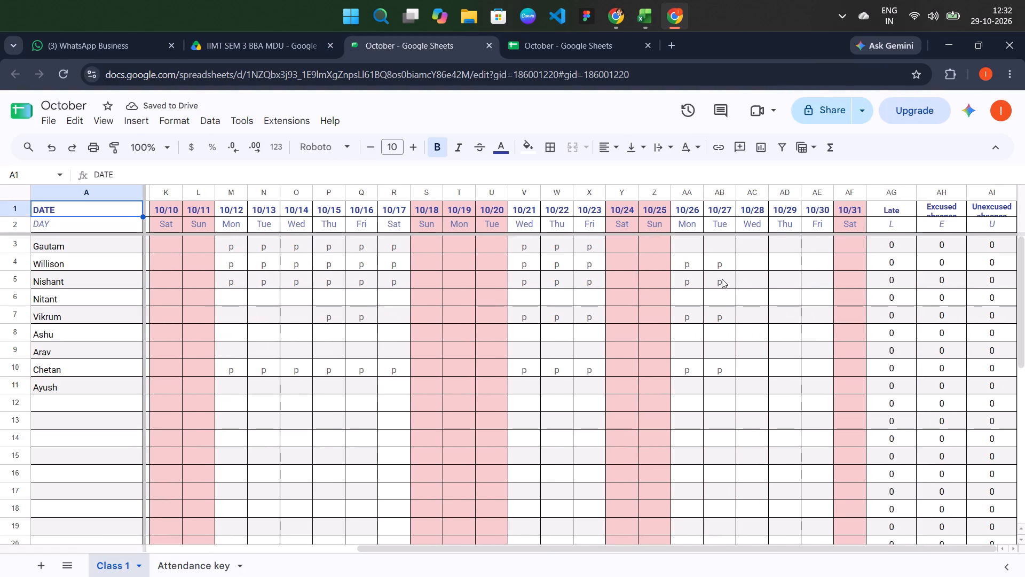
{"action": "scroll", "coordinate": [722, 279], "scroll_direction": "up", "scroll_amount": 2}
{"action": "left_click", "coordinate": [719, 338]}
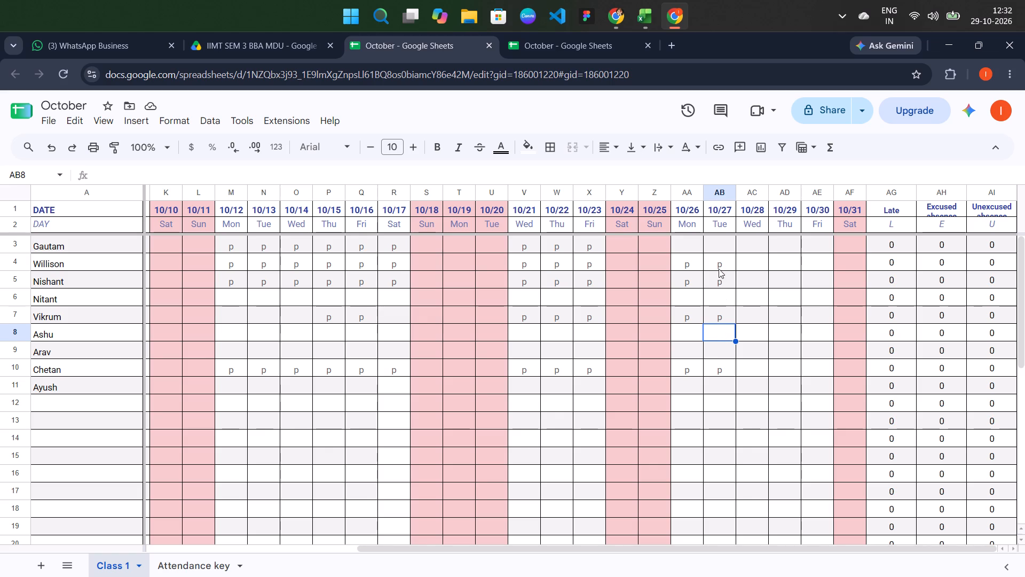
{"action": "left_click_drag", "start_coordinate": [719, 267], "coordinate": [696, 266]}
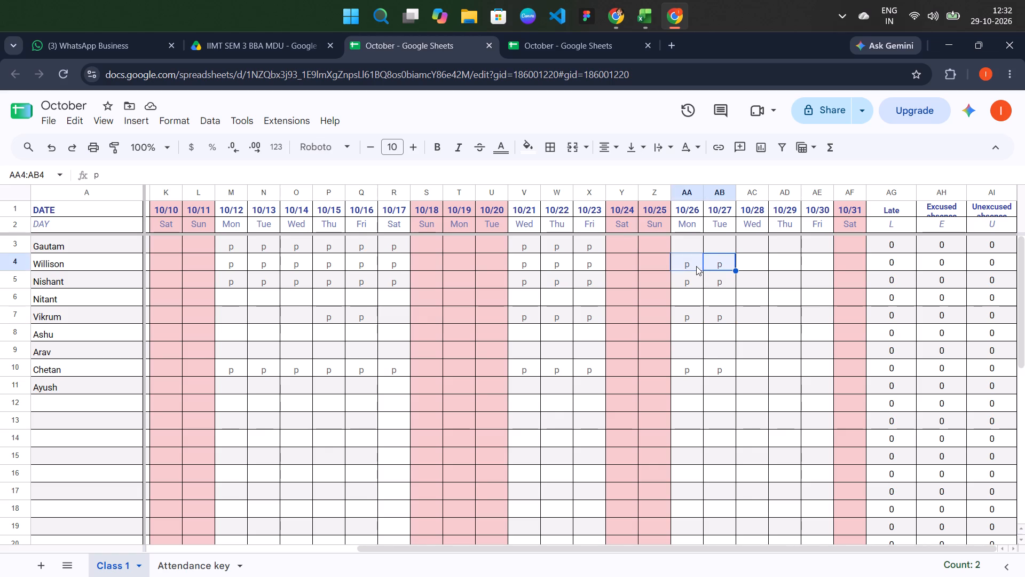
{"action": "key", "text": "ctrl+c"}
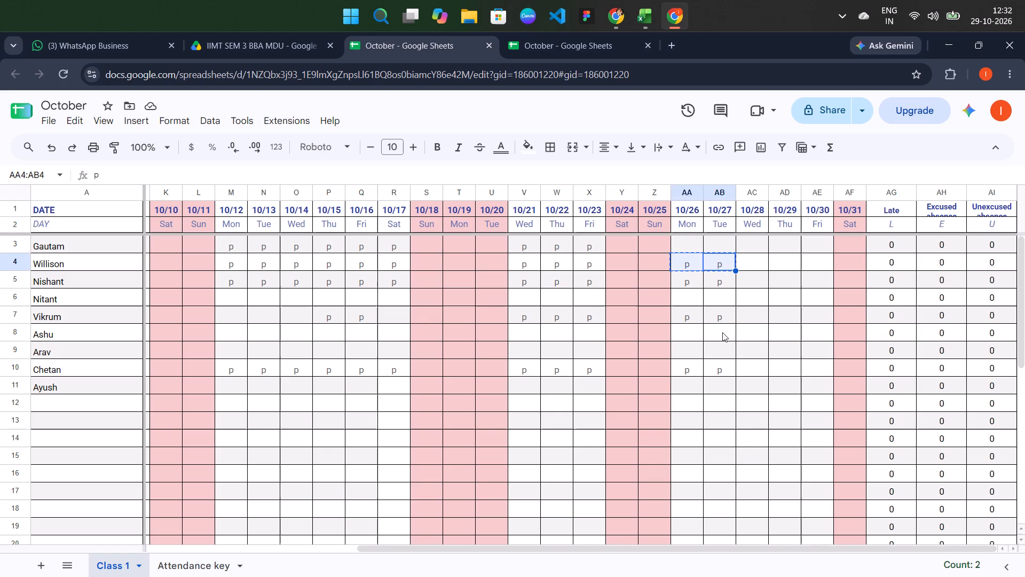
{"action": "left_click", "coordinate": [722, 332]}
{"action": "key", "text": "ctrl+v"}
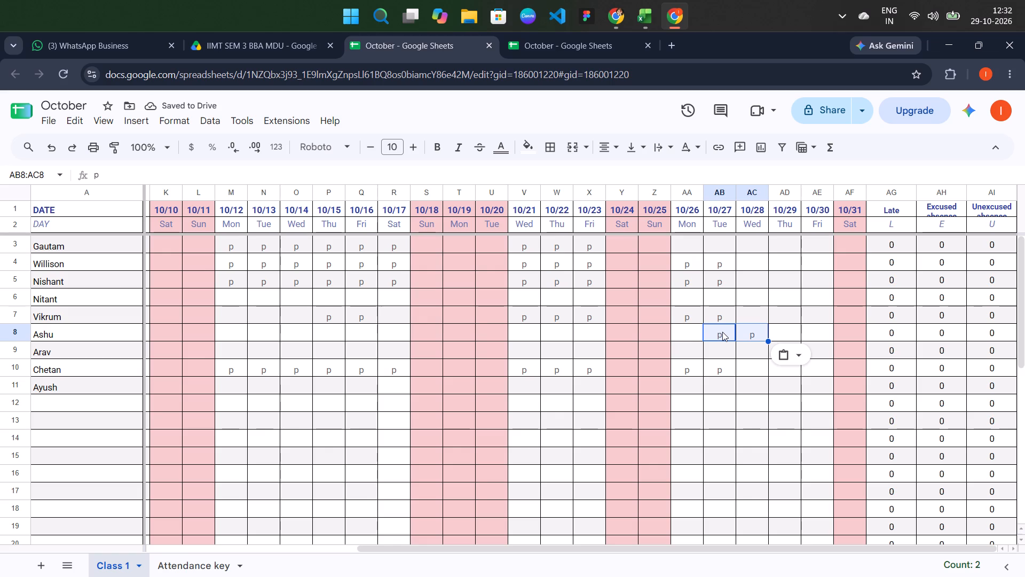
{"action": "key", "text": "ctrl+v"}
{"action": "left_click", "coordinate": [722, 332]}
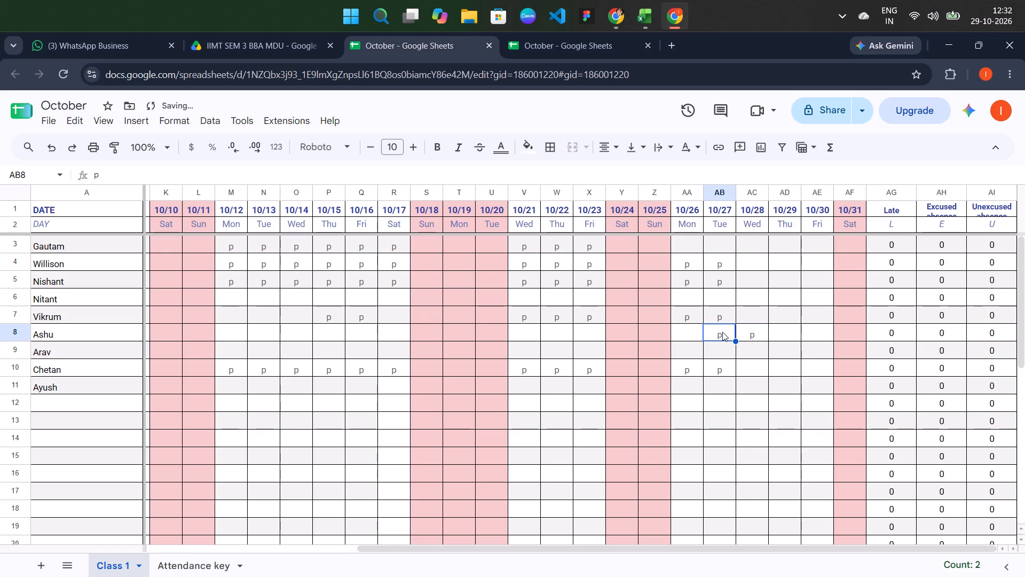
{"action": "left_click", "coordinate": [685, 335]}
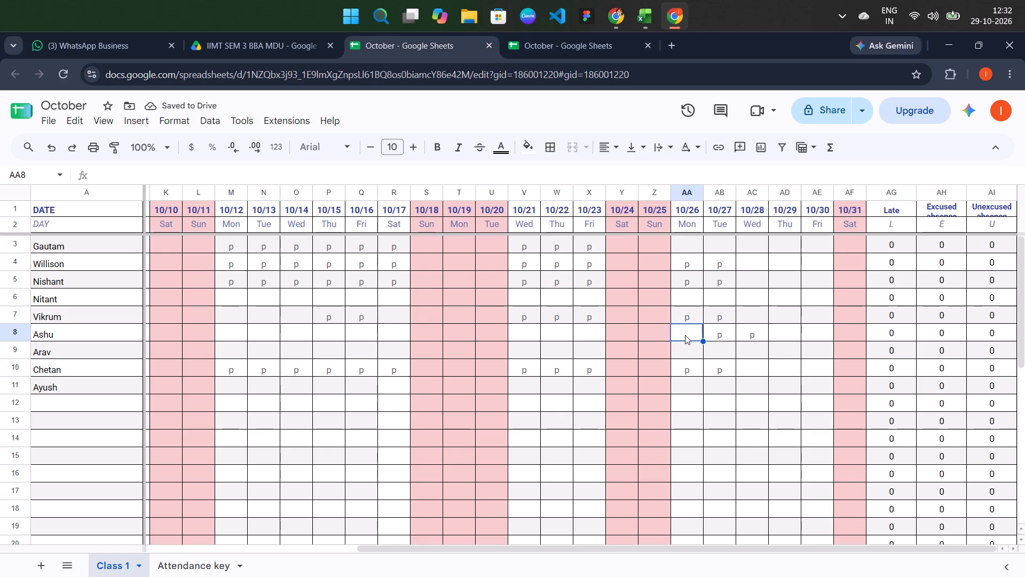
{"action": "key", "text": "ctrl+v"}
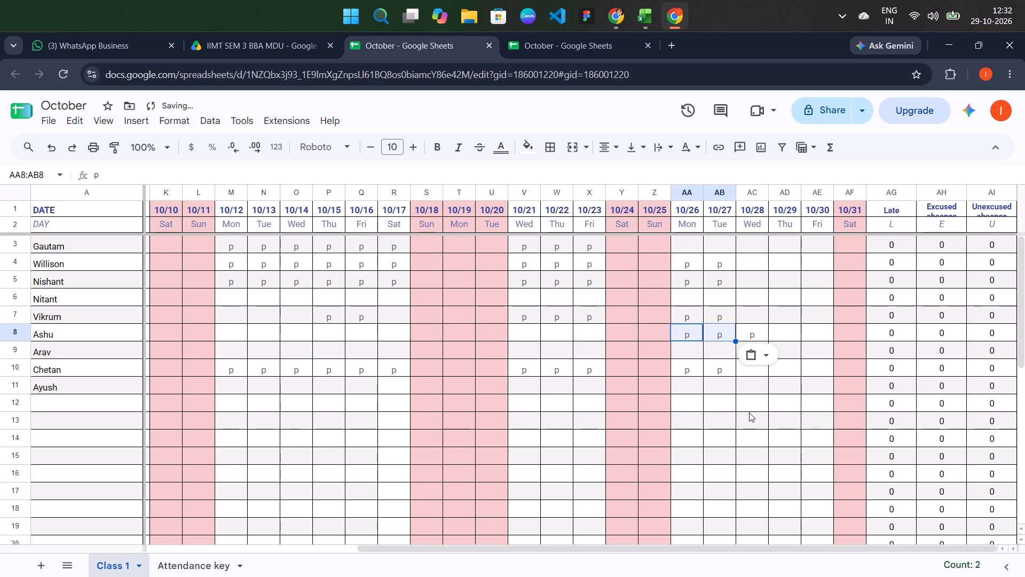
{"action": "left_click", "coordinate": [749, 413]}
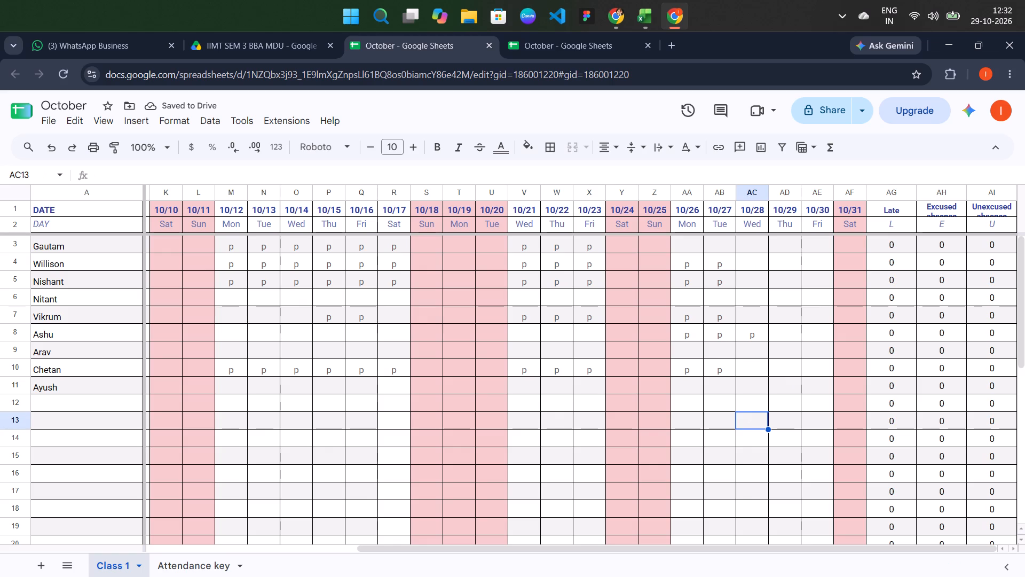
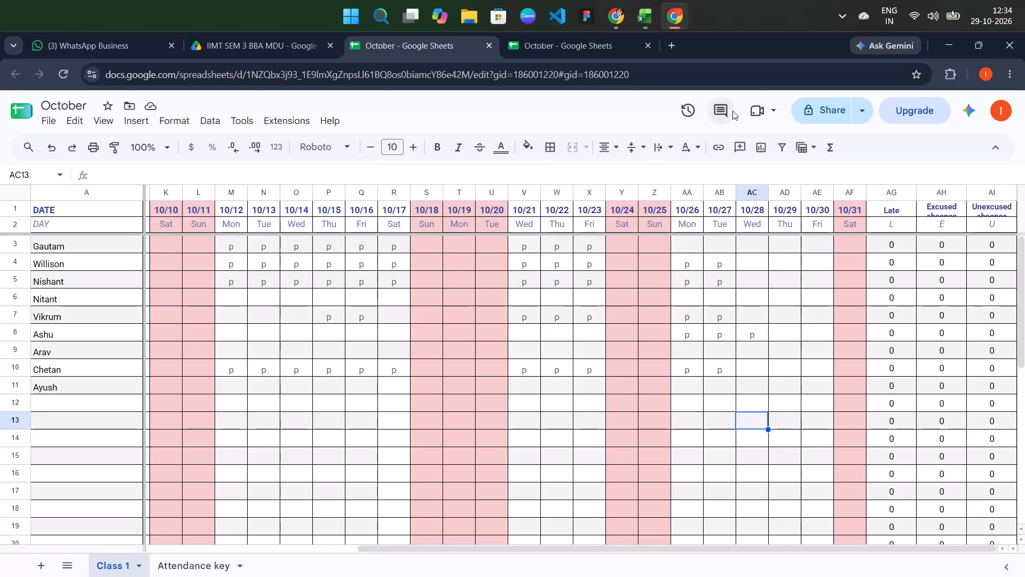
Close the other open October sheet and open the October attendance sheet from the IIMT SEM 5 BCA MDU folder in Google Drive.
{"action": "left_click", "coordinate": [650, 45]}
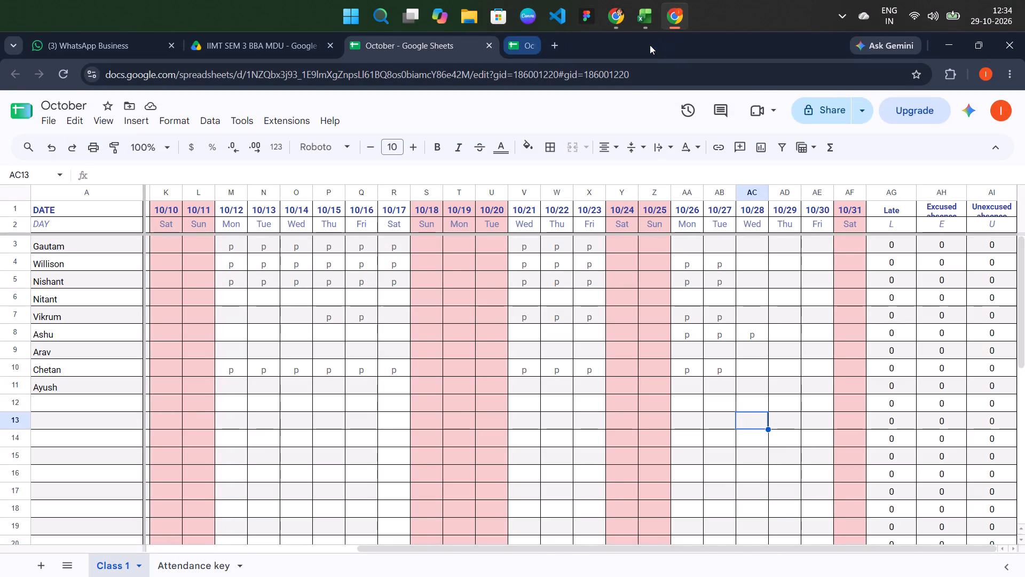
{"action": "left_click", "coordinate": [304, 35]}
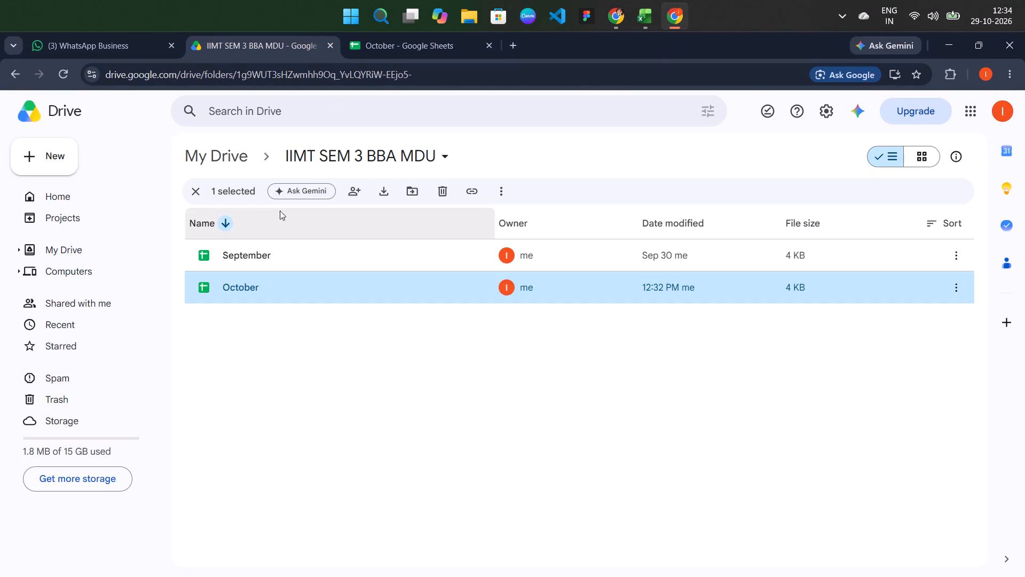
{"action": "left_click", "coordinate": [229, 147]}
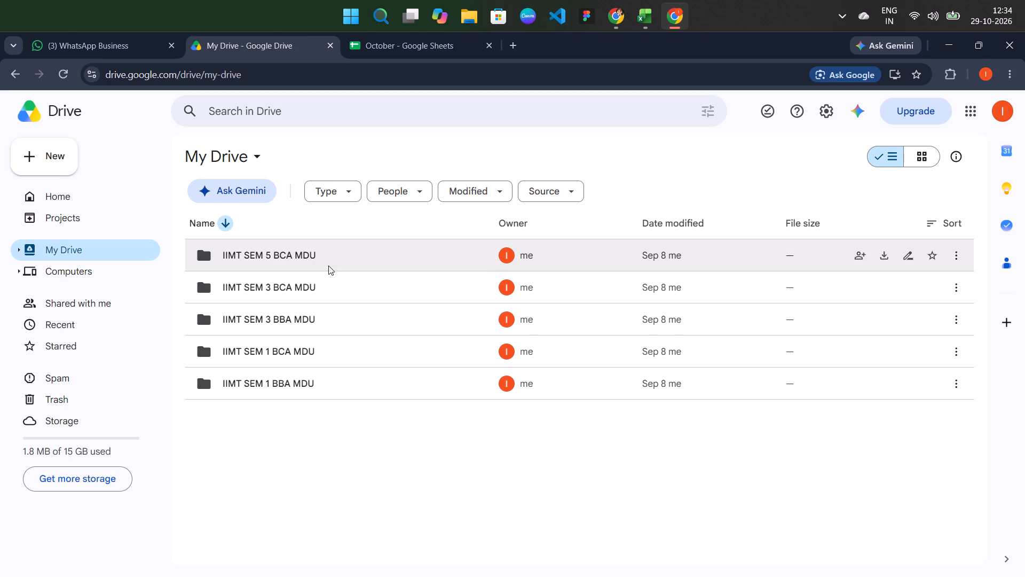
{"action": "double_click", "coordinate": [342, 257]}
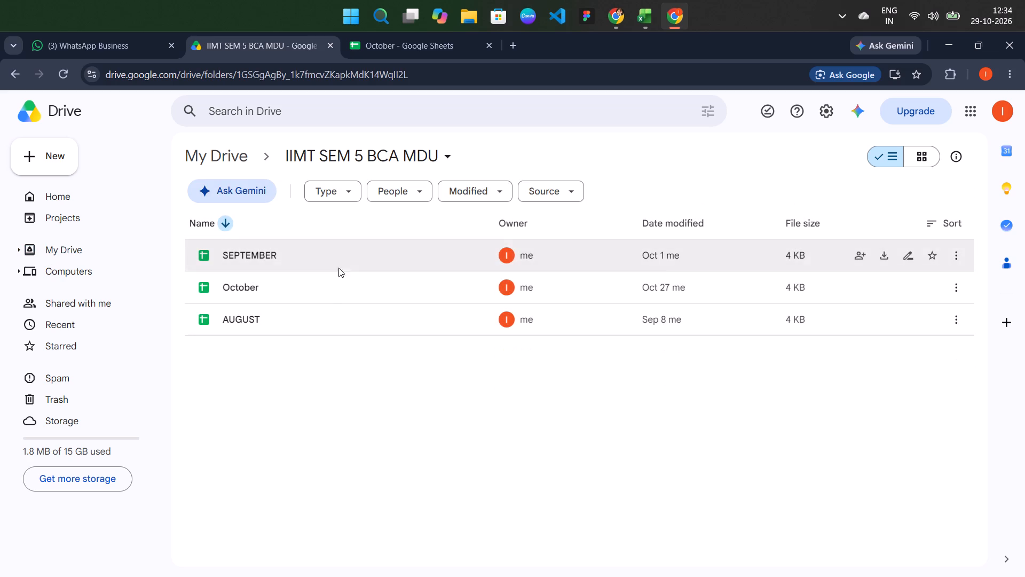
{"action": "double_click", "coordinate": [336, 283]}
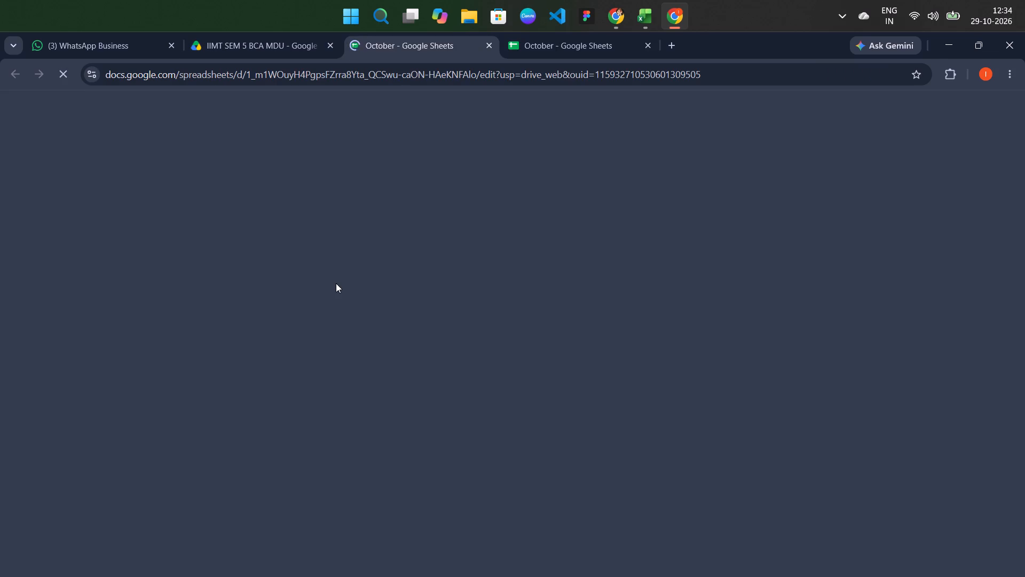
{"action": "scroll", "coordinate": [342, 397], "scroll_direction": "right", "scroll_amount": 1}
{"action": "scroll", "coordinate": [342, 397], "scroll_direction": "left", "scroll_amount": 1}
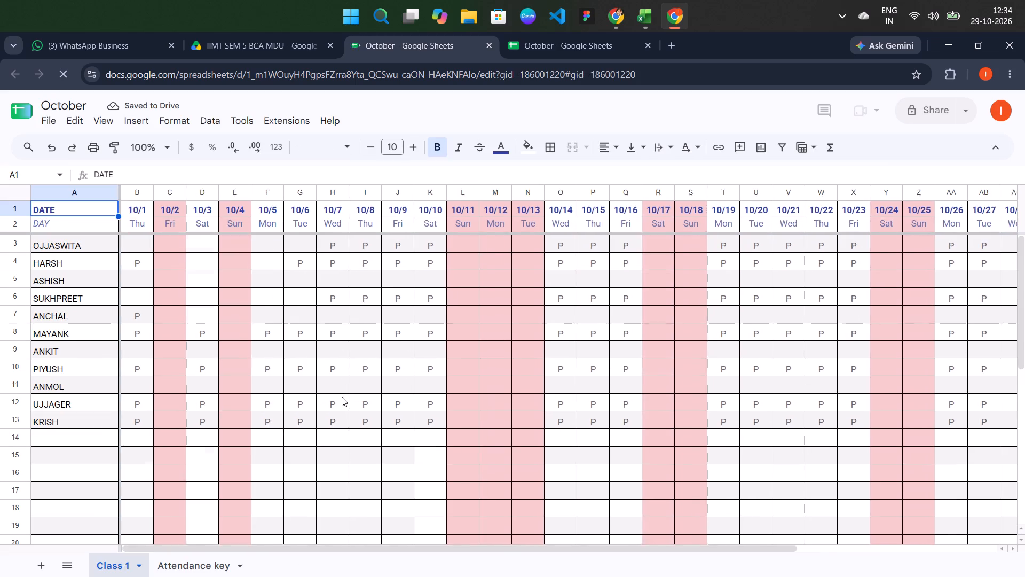
{"action": "scroll", "coordinate": [342, 397], "scroll_direction": "left", "scroll_amount": 7}
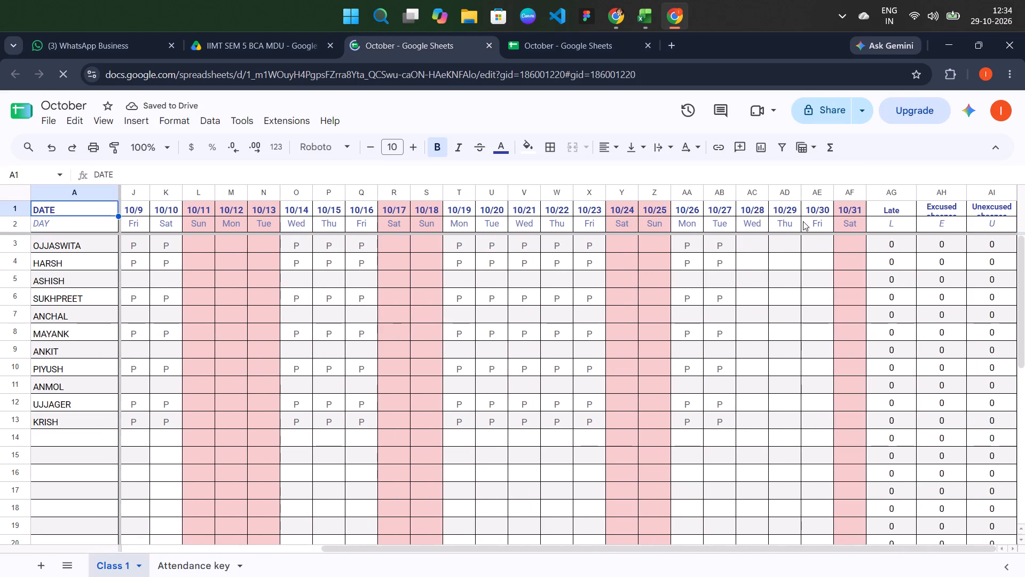
{"action": "left_click", "coordinate": [746, 243]}
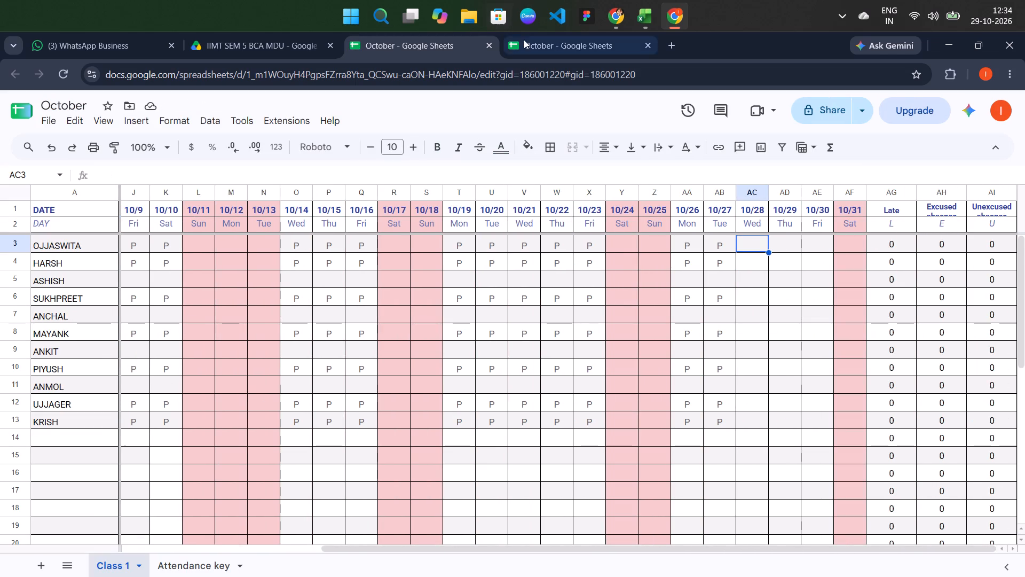
Back in the SEM 3 BBA October sheet, copy Gautam's "p" marks for 10/22 and 10/23 into his 10/26 and 10/27 cells.
{"action": "left_click", "coordinate": [532, 45]}
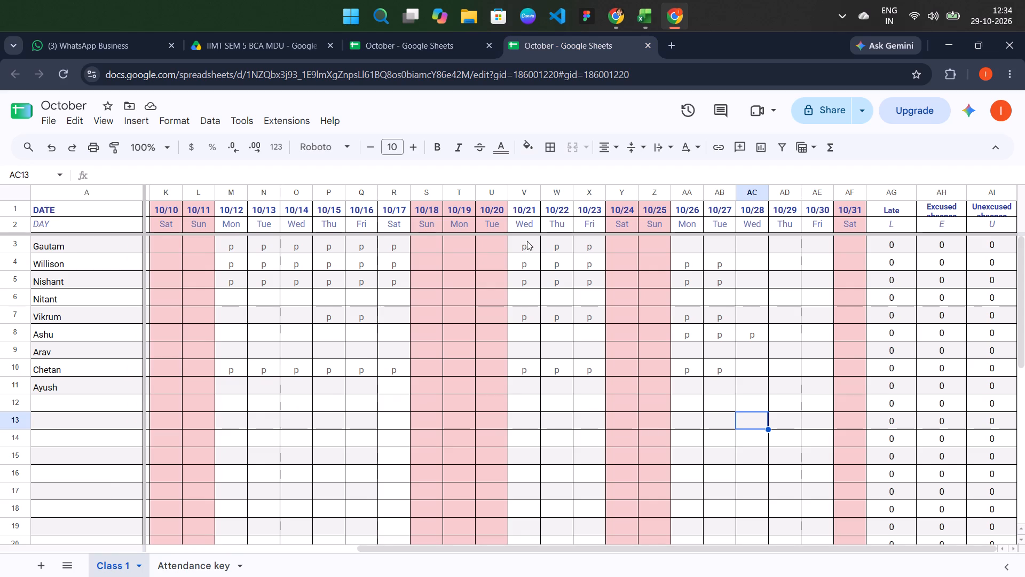
{"action": "left_click_drag", "start_coordinate": [552, 240], "coordinate": [594, 239]}
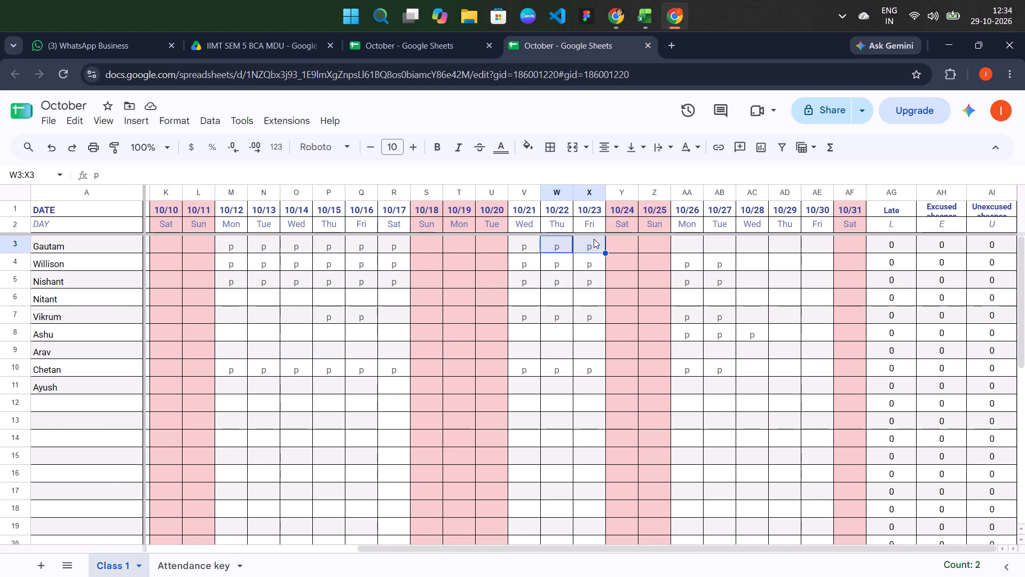
{"action": "key", "text": "ctrl+c"}
{"action": "left_click", "coordinate": [689, 243]}
{"action": "key", "text": "ctrl+v"}
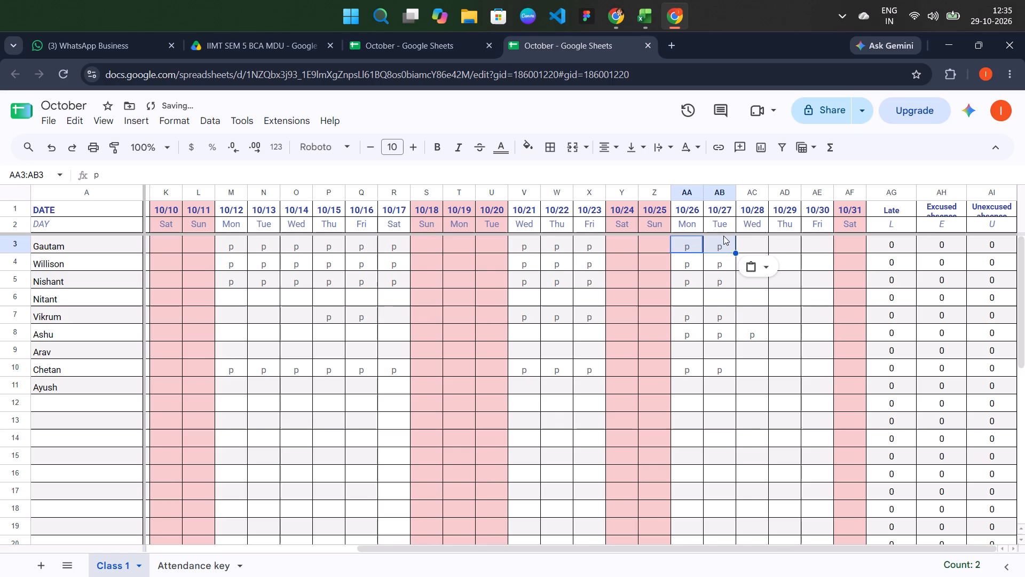
Copy the 10/26 and 10/27 marks of all students from Gautam to Chetan into the 10/28 and 10/29 columns.
{"action": "left_click_drag", "start_coordinate": [723, 236], "coordinate": [712, 365]}
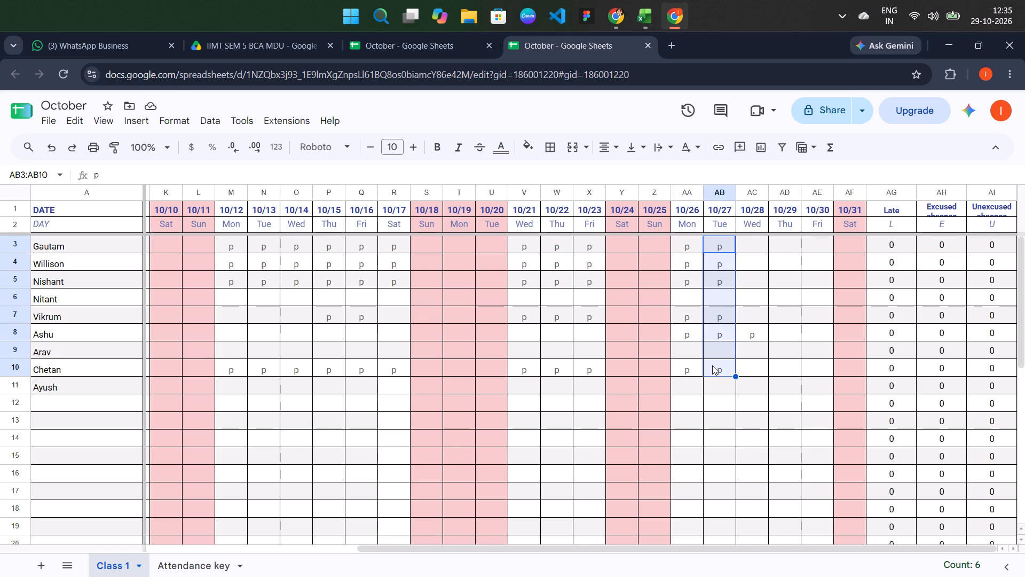
{"action": "left_click_drag", "start_coordinate": [690, 243], "coordinate": [720, 364]}
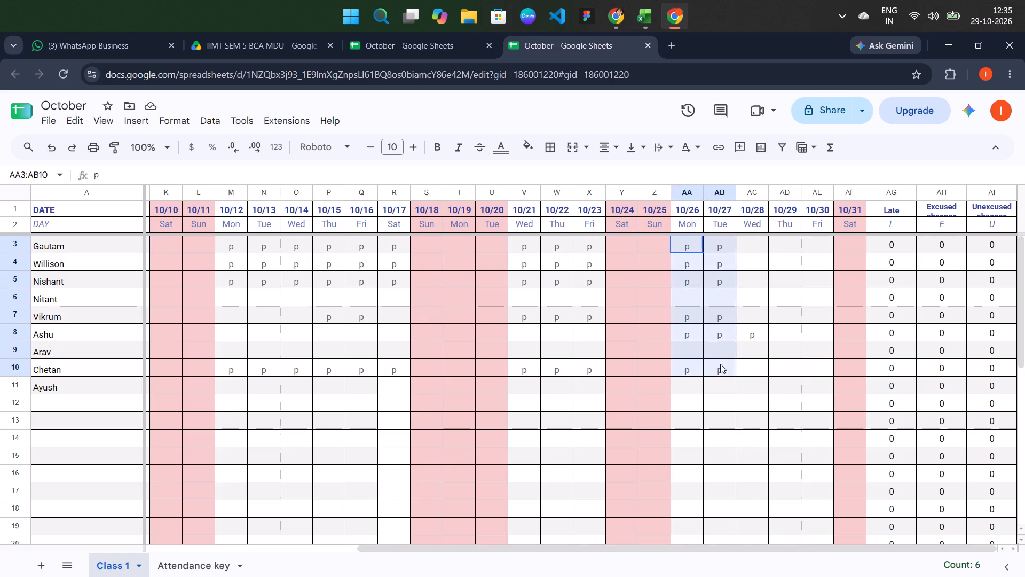
{"action": "left_click_drag", "start_coordinate": [720, 364], "coordinate": [720, 367]}
{"action": "key", "text": "ctrl+c"}
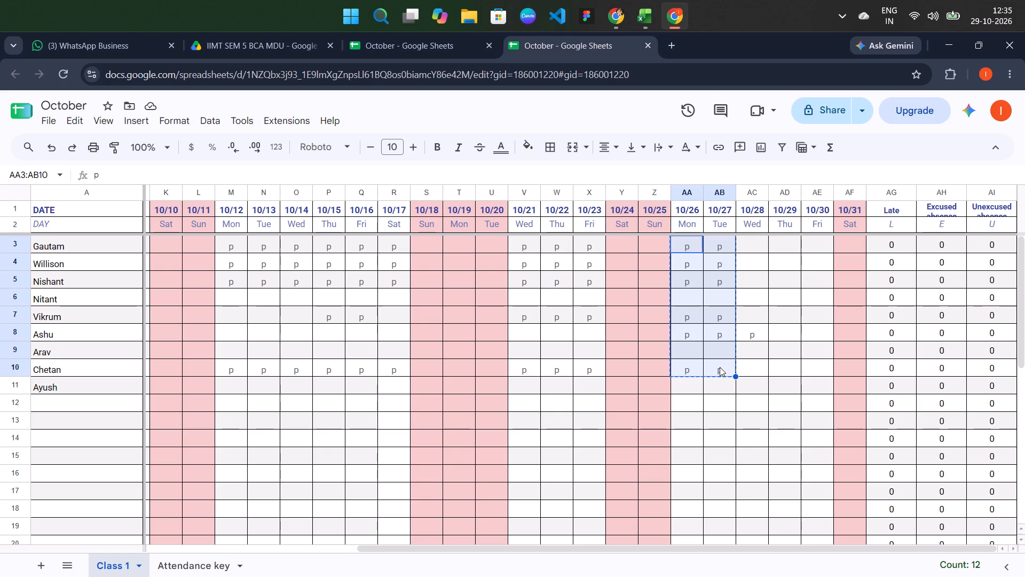
{"action": "left_click", "coordinate": [751, 241]}
{"action": "key", "text": "ctrl+v"}
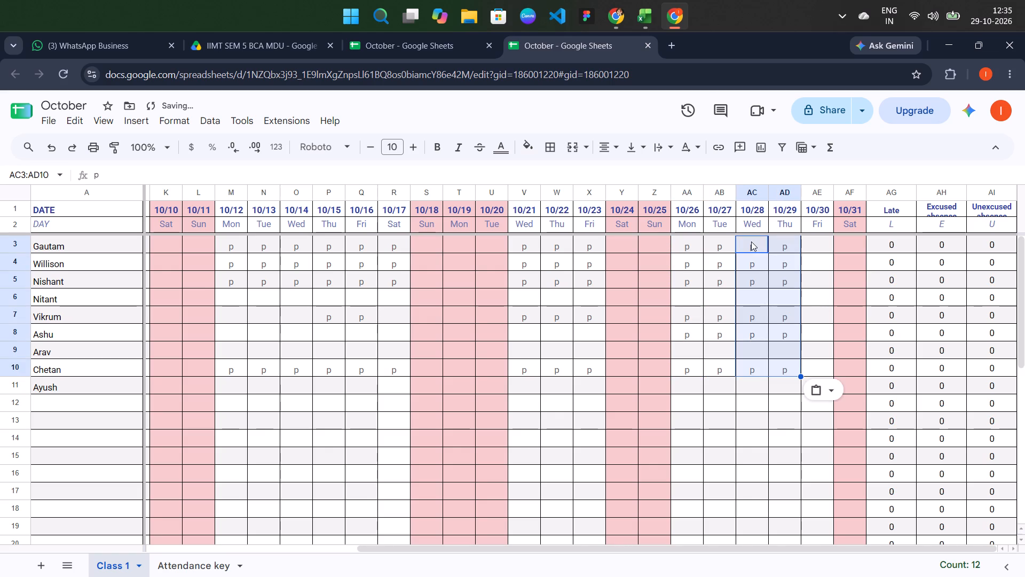
{"action": "left_click", "coordinate": [779, 405]}
Fill the whole 10/30 column with the same light red as the 10/31 column.
{"action": "scroll", "coordinate": [779, 405], "scroll_direction": "left", "scroll_amount": 1}
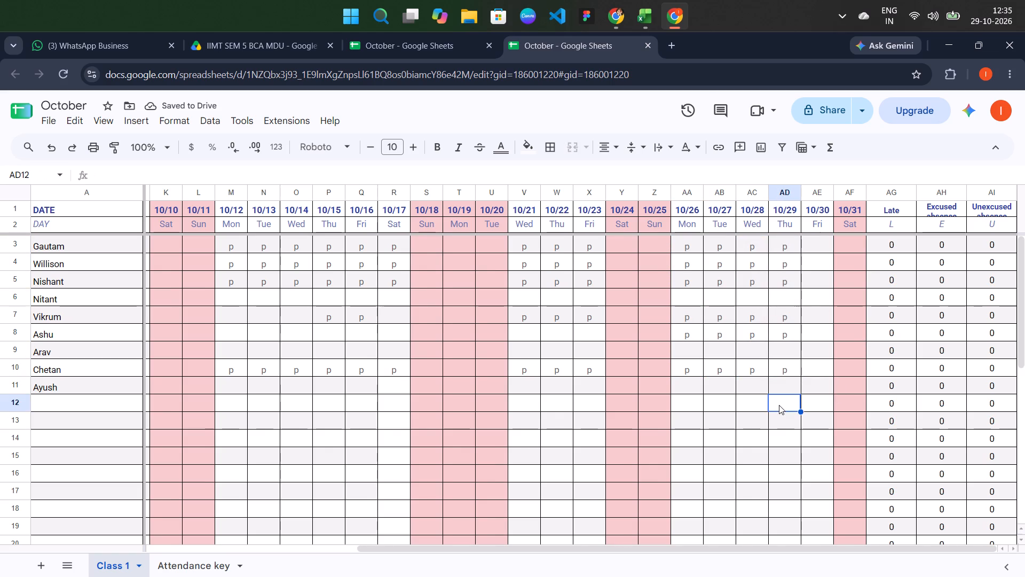
{"action": "scroll", "coordinate": [779, 405], "scroll_direction": "left", "scroll_amount": 1}
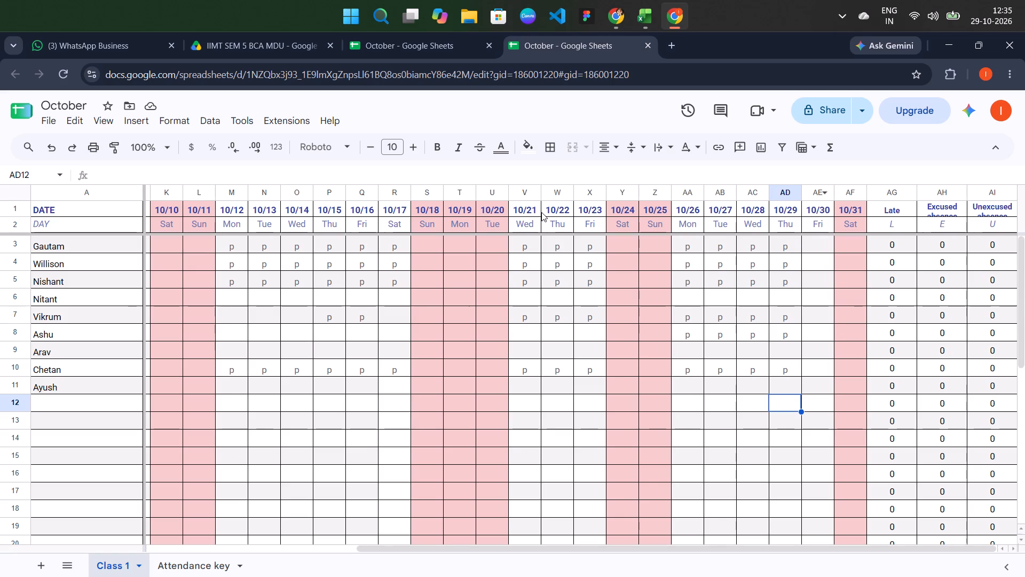
{"action": "left_click", "coordinate": [811, 192]}
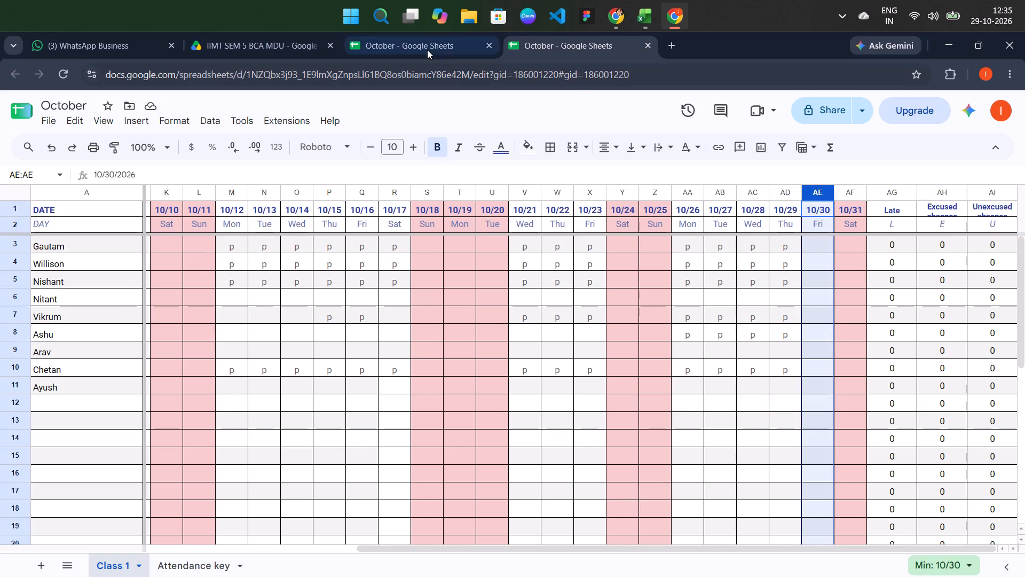
{"action": "left_click", "coordinate": [523, 146]}
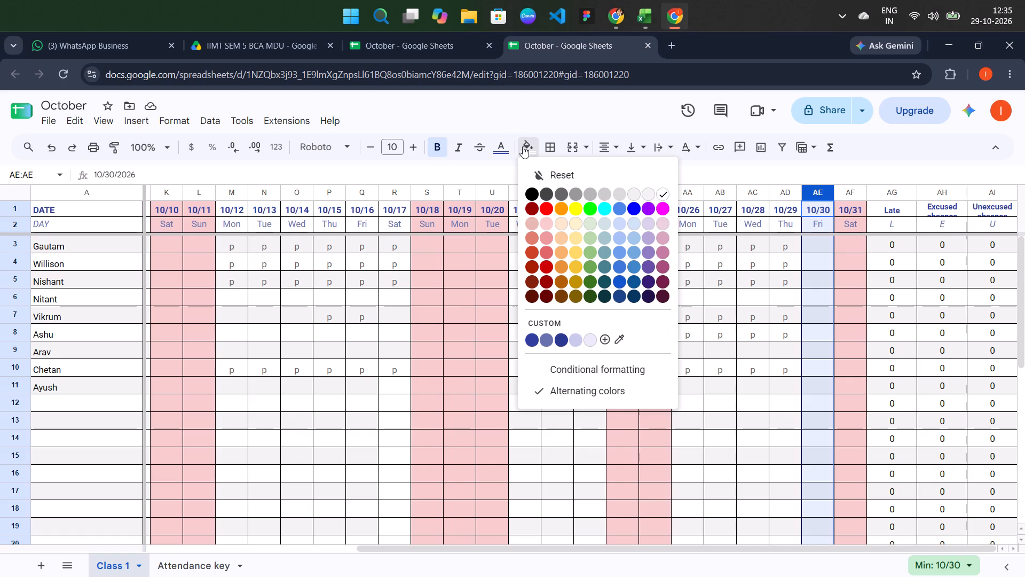
{"action": "left_click", "coordinate": [547, 228]}
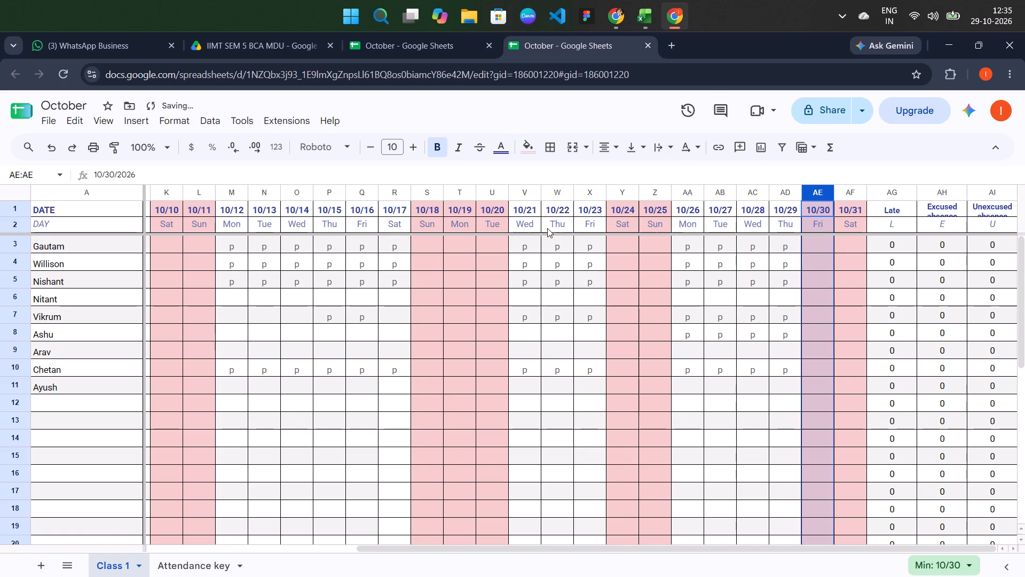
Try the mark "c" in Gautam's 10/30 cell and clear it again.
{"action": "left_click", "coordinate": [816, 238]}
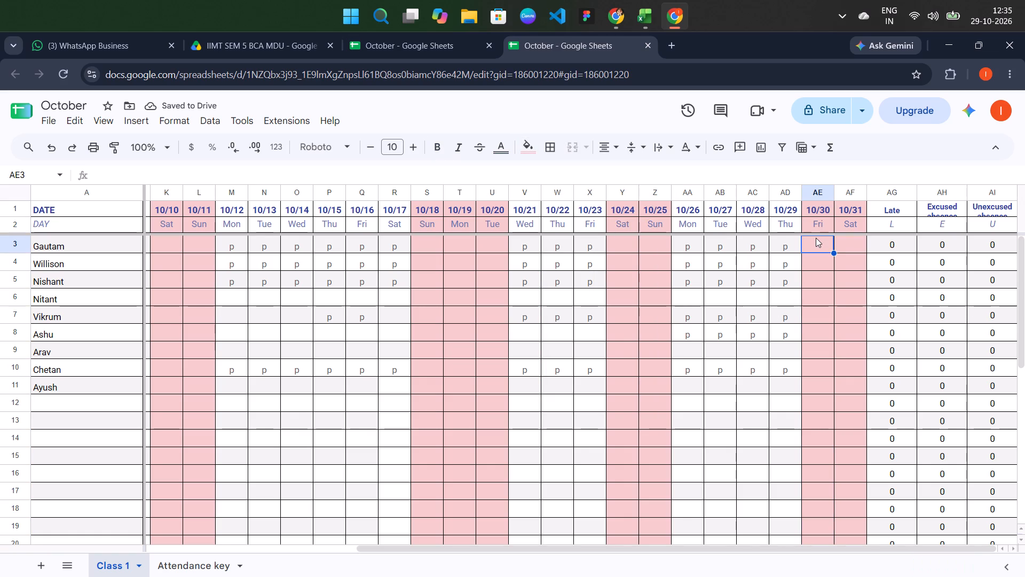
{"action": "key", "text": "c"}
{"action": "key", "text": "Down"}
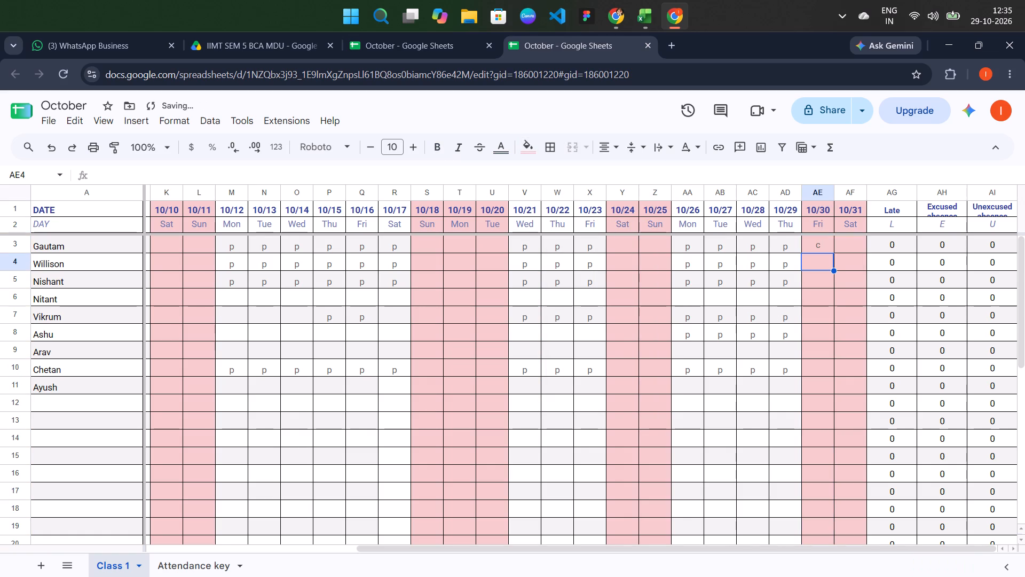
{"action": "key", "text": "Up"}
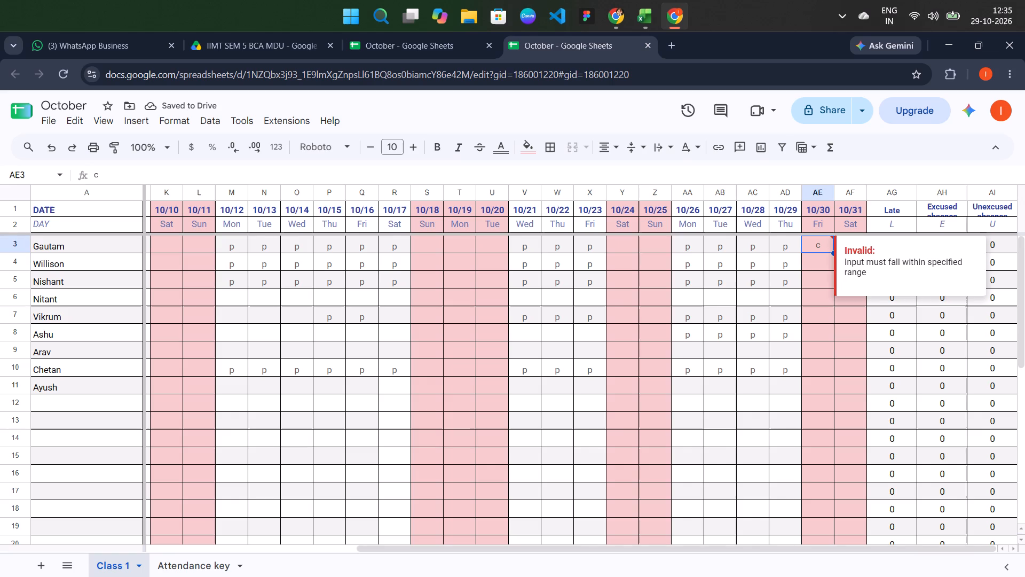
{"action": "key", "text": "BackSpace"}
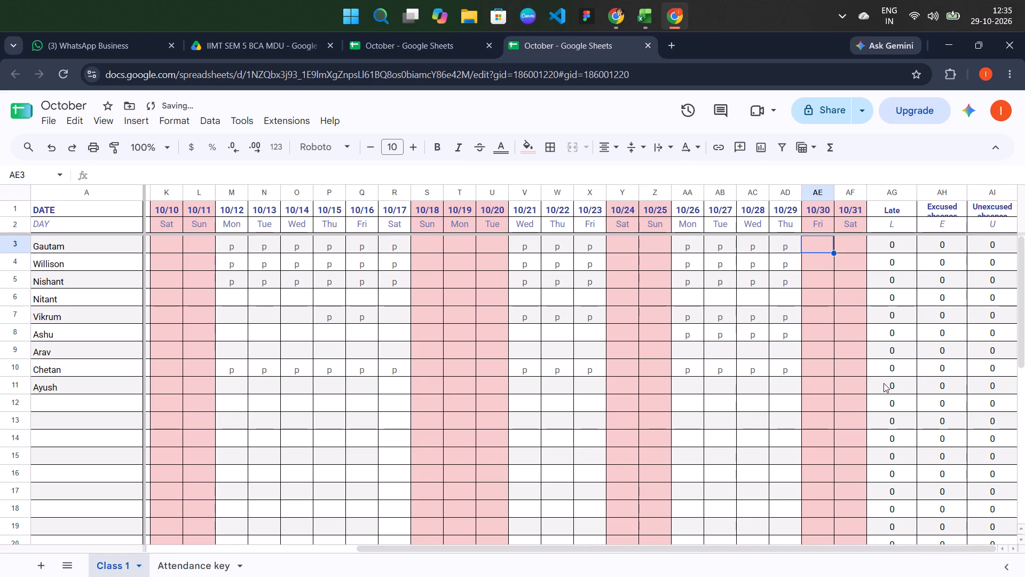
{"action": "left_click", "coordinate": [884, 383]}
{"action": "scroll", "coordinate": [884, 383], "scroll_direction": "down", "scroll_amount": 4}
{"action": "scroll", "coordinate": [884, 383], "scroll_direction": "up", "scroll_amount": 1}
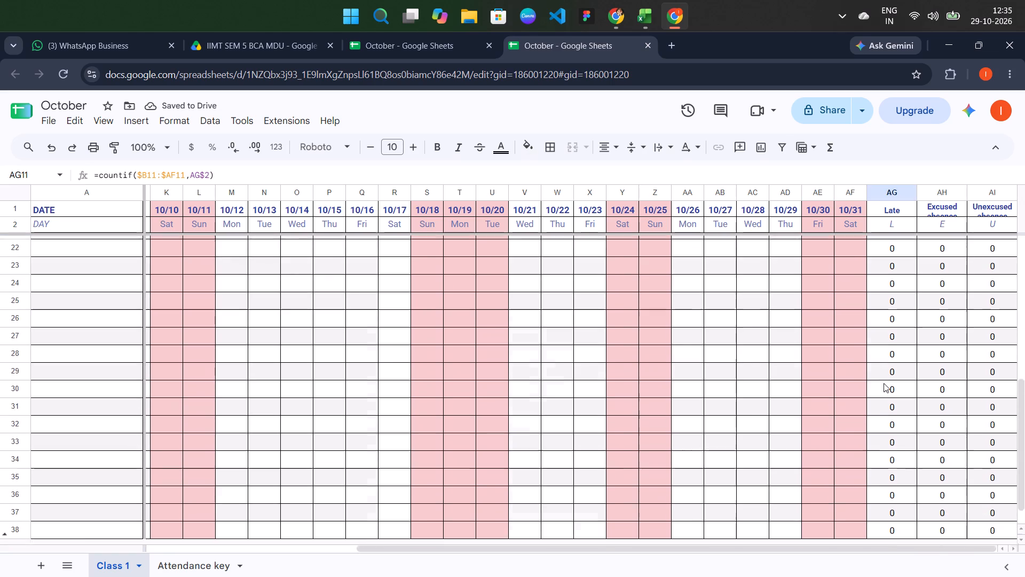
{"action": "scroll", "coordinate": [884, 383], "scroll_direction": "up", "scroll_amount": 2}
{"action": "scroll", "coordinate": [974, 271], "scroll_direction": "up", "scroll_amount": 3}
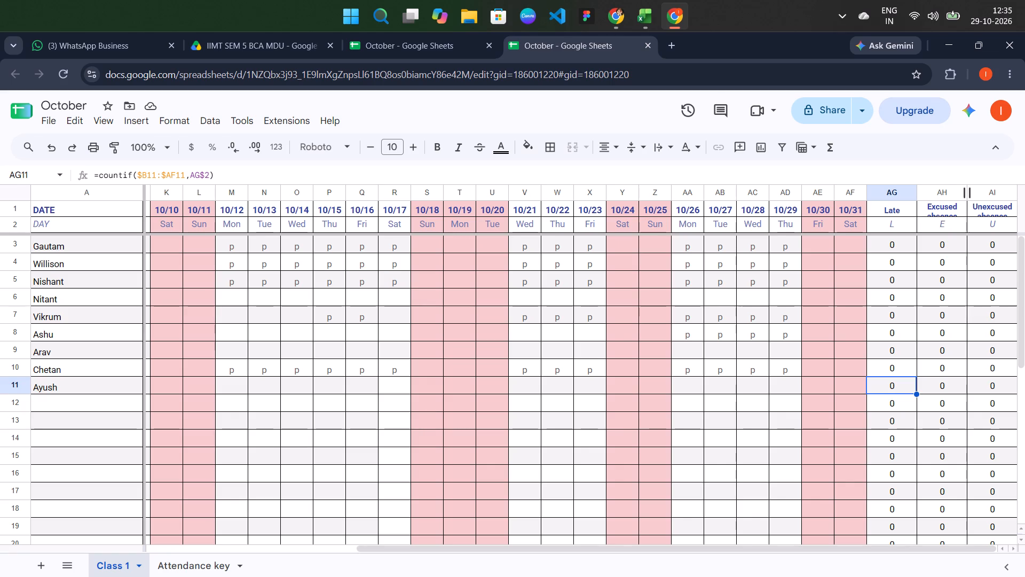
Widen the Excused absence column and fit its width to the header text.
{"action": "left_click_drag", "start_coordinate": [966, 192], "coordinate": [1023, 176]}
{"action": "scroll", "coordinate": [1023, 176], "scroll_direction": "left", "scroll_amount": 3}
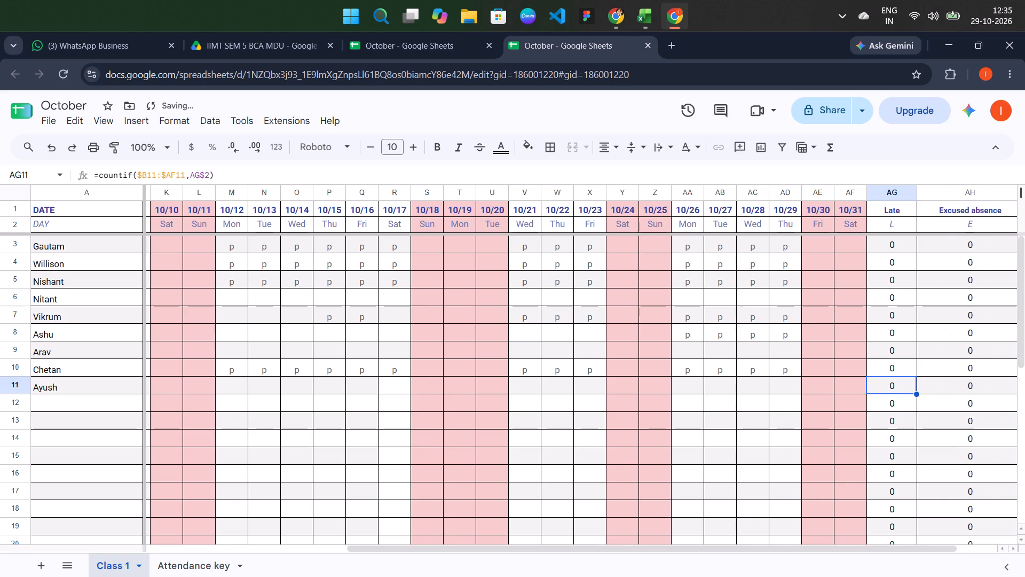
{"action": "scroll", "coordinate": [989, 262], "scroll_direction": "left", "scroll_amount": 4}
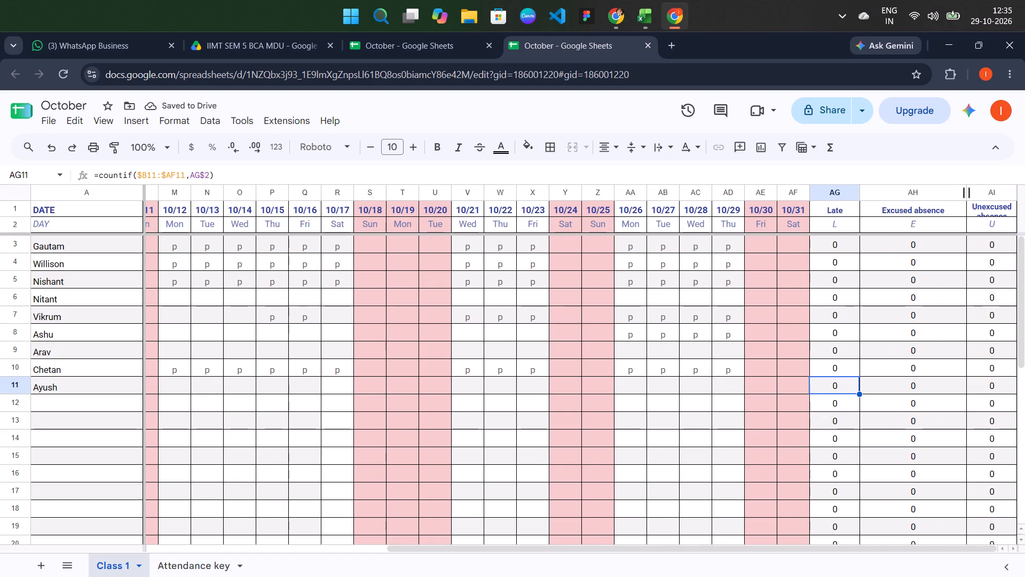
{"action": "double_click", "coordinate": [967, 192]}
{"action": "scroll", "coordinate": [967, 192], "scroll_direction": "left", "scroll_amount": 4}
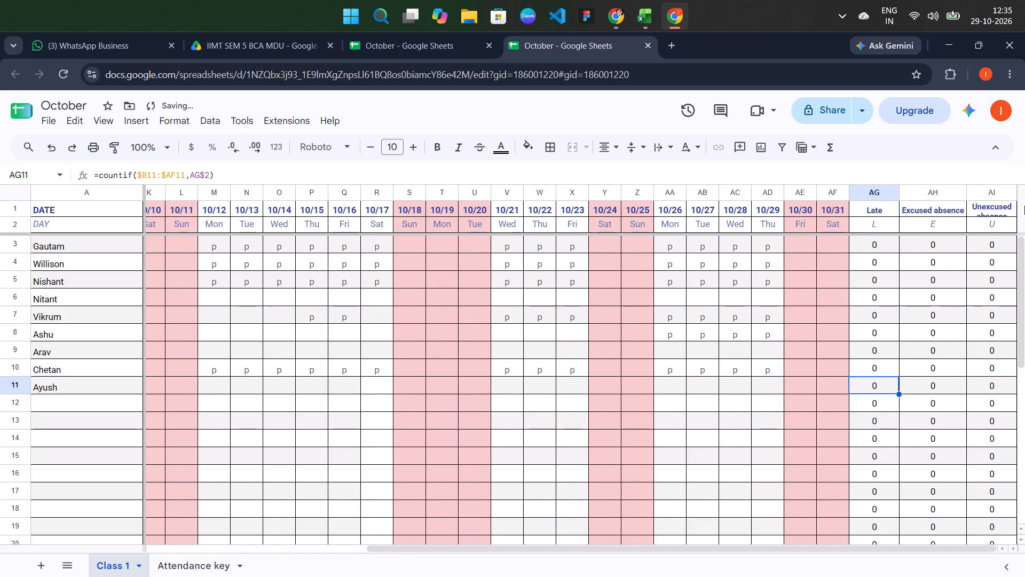
Fit the Unexcused absence column to its contents and narrow the Excused absence column so its header wraps onto two lines.
{"action": "double_click", "coordinate": [1016, 190]}
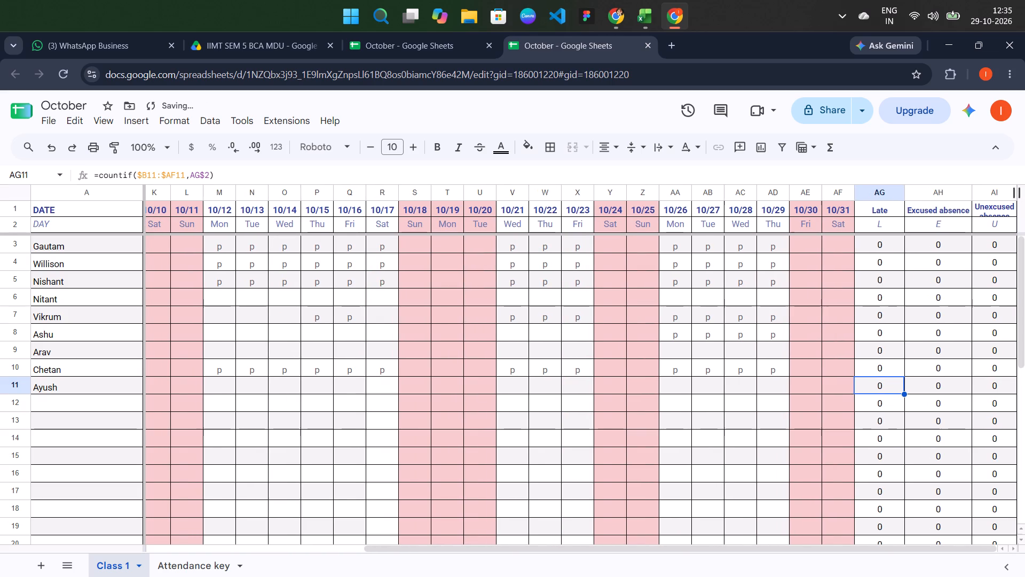
{"action": "triple_click", "coordinate": [1016, 190]}
{"action": "left_click_drag", "start_coordinate": [974, 190], "coordinate": [943, 193]}
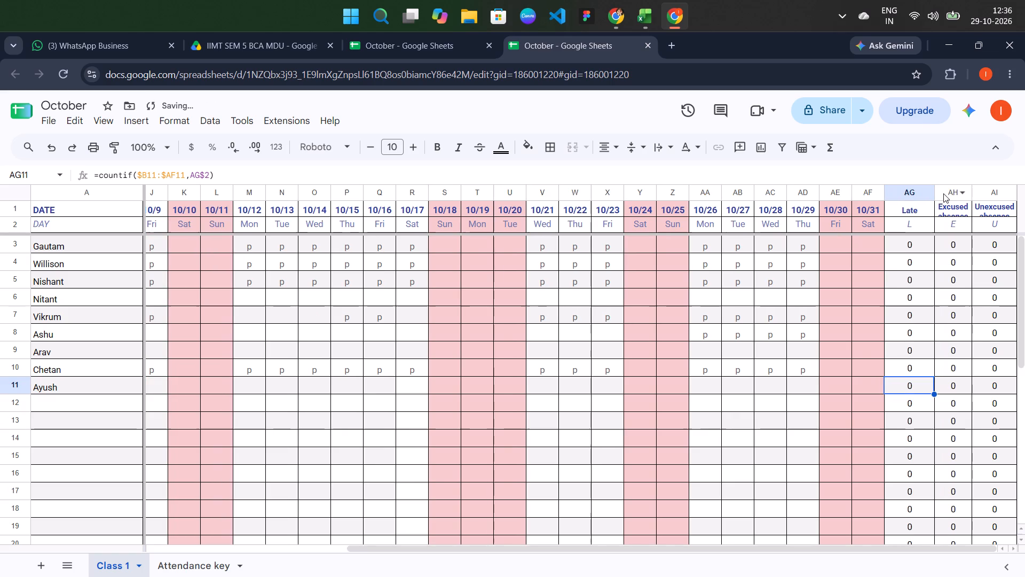
{"action": "scroll", "coordinate": [948, 207], "scroll_direction": "left", "scroll_amount": 5}
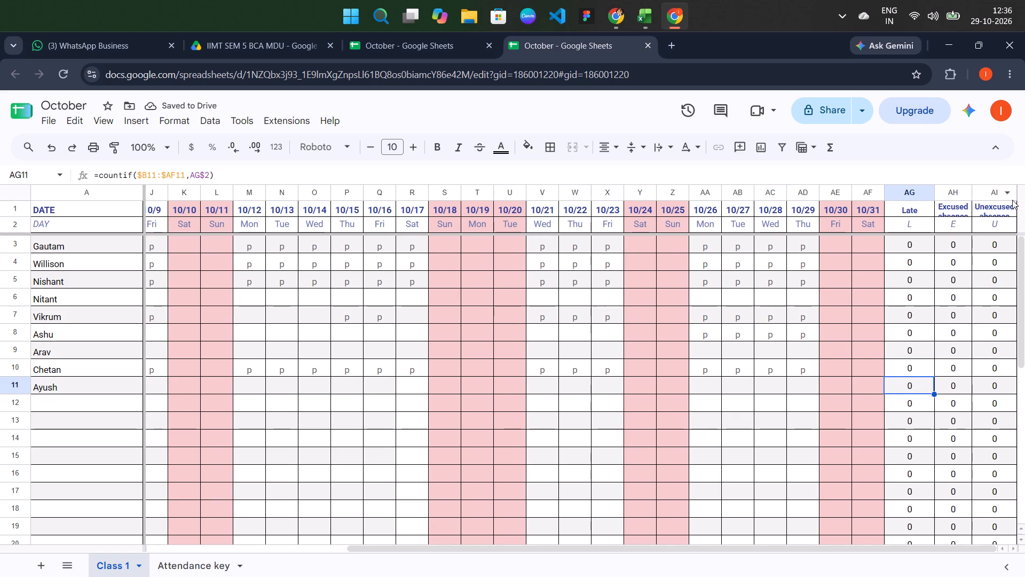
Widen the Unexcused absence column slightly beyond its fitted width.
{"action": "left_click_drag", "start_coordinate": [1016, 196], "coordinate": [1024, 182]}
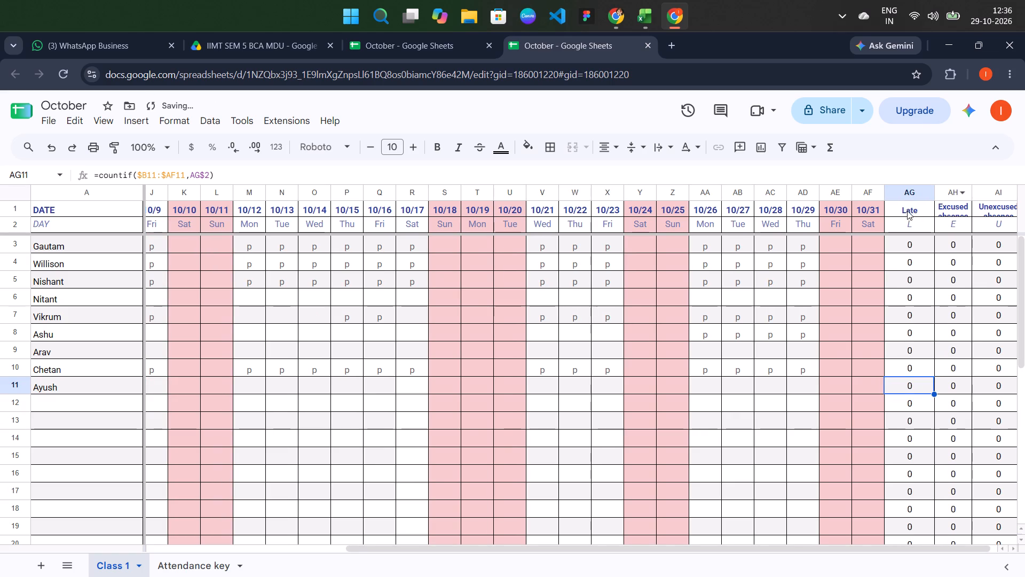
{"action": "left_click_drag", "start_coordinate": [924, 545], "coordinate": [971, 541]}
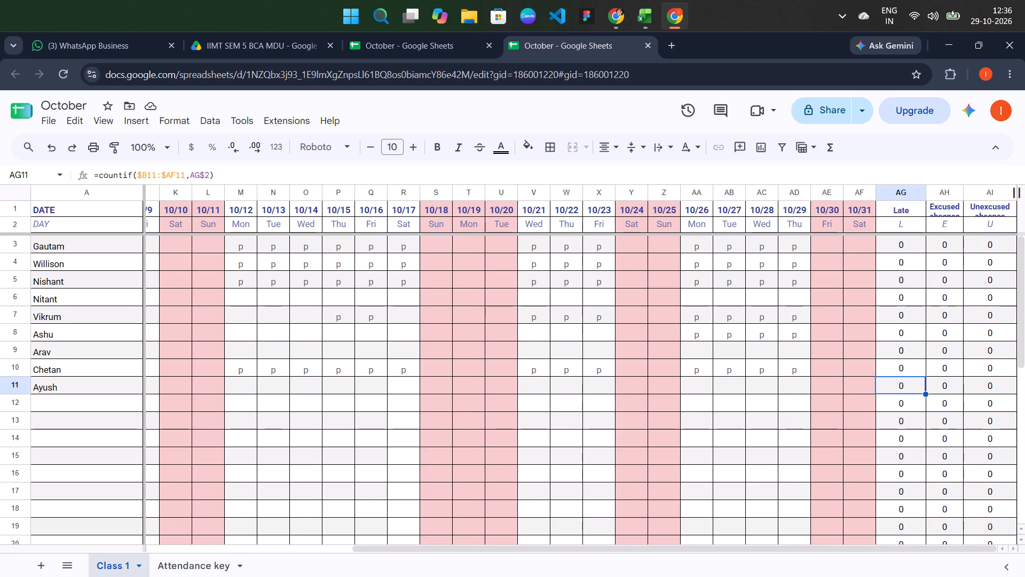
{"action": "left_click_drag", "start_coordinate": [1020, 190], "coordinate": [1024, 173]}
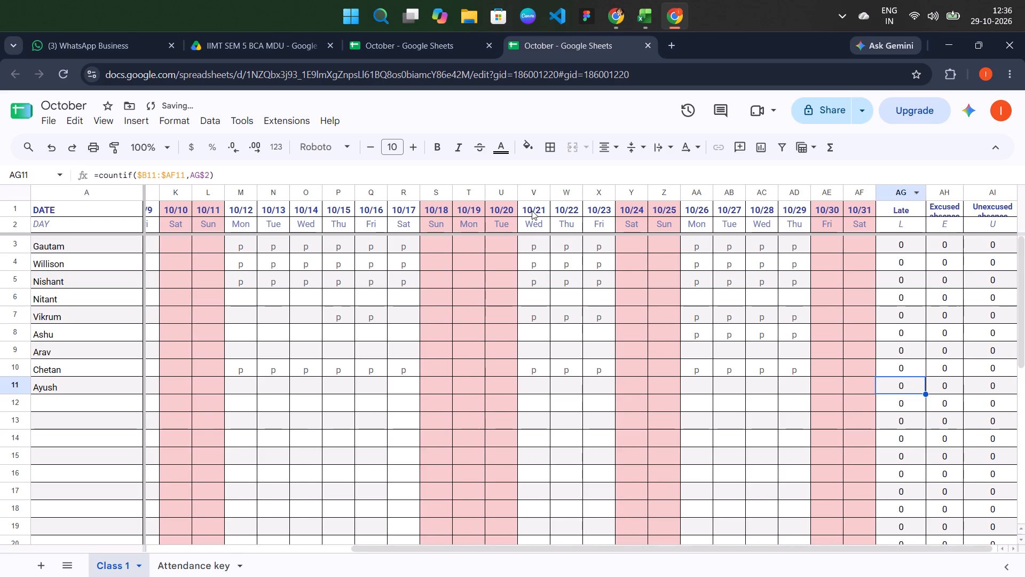
Fit the student name column A to its contents and widen it again to slightly less than its earlier width.
{"action": "double_click", "coordinate": [140, 192]}
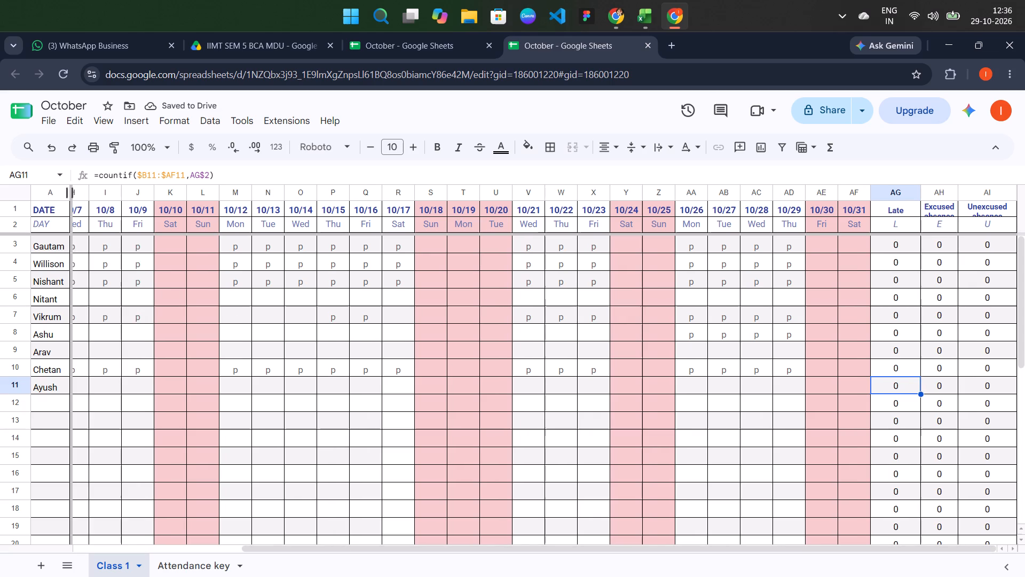
{"action": "left_click_drag", "start_coordinate": [72, 191], "coordinate": [139, 199]}
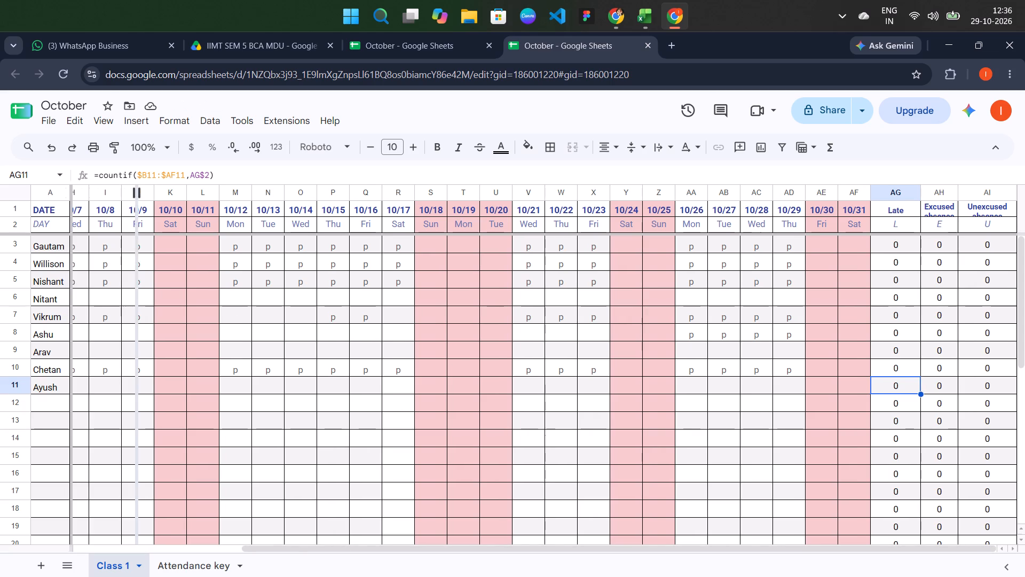
{"action": "scroll", "coordinate": [393, 312], "scroll_direction": "left", "scroll_amount": 4}
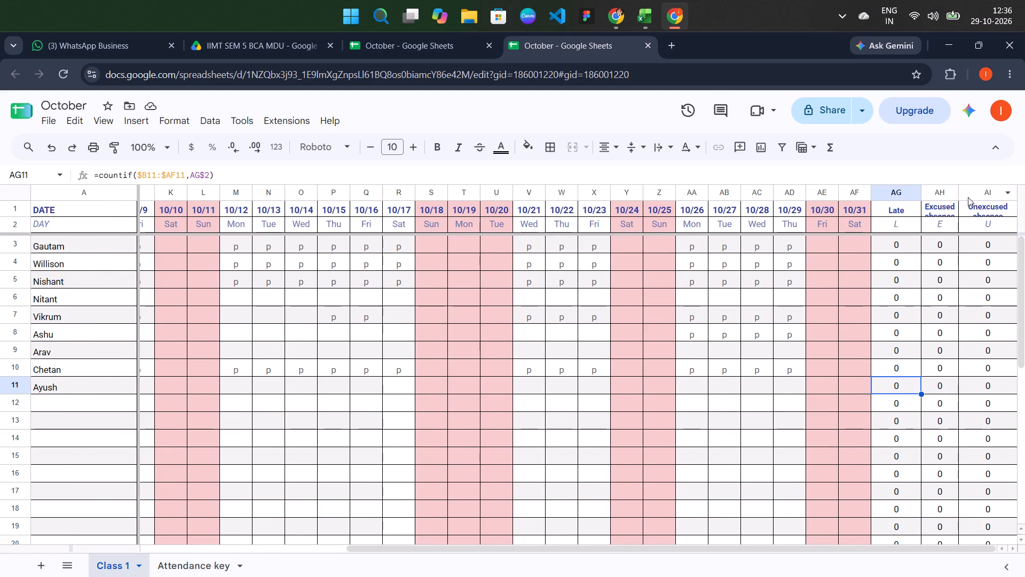
Insert one empty column after the Unexcused absence column.
{"action": "left_click", "coordinate": [1012, 190]}
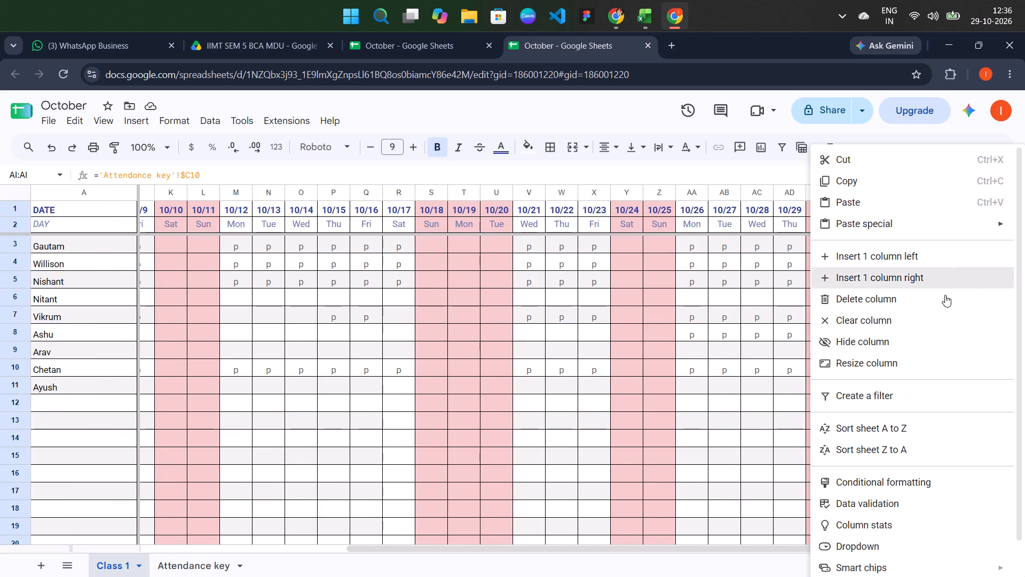
{"action": "left_click", "coordinate": [944, 283]}
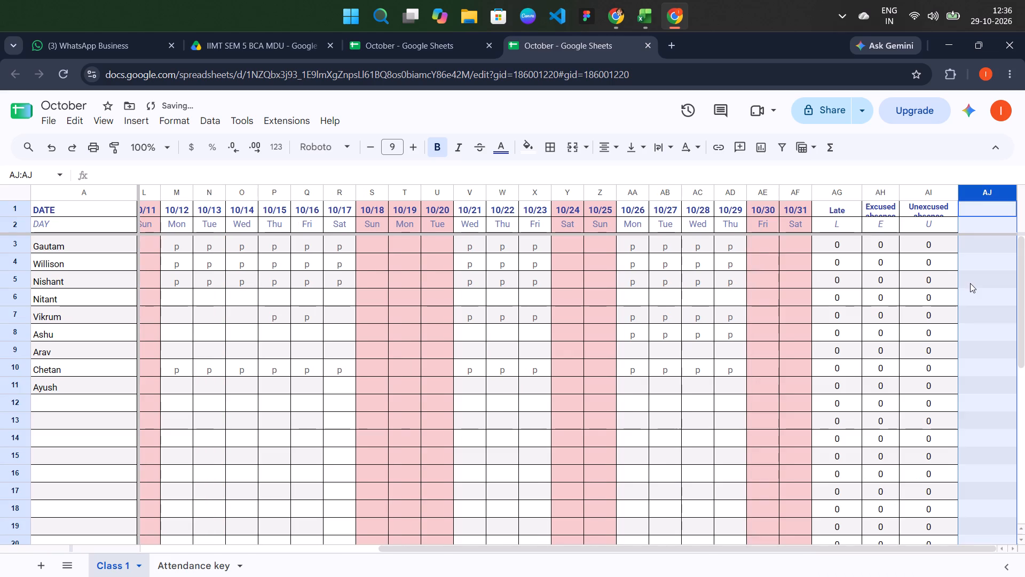
{"action": "left_click", "coordinate": [971, 283]}
Widen the Unexcused absence and Excused absence columns and fit both to their one-line header text.
{"action": "left_click_drag", "start_coordinate": [960, 192], "coordinate": [1002, 189]}
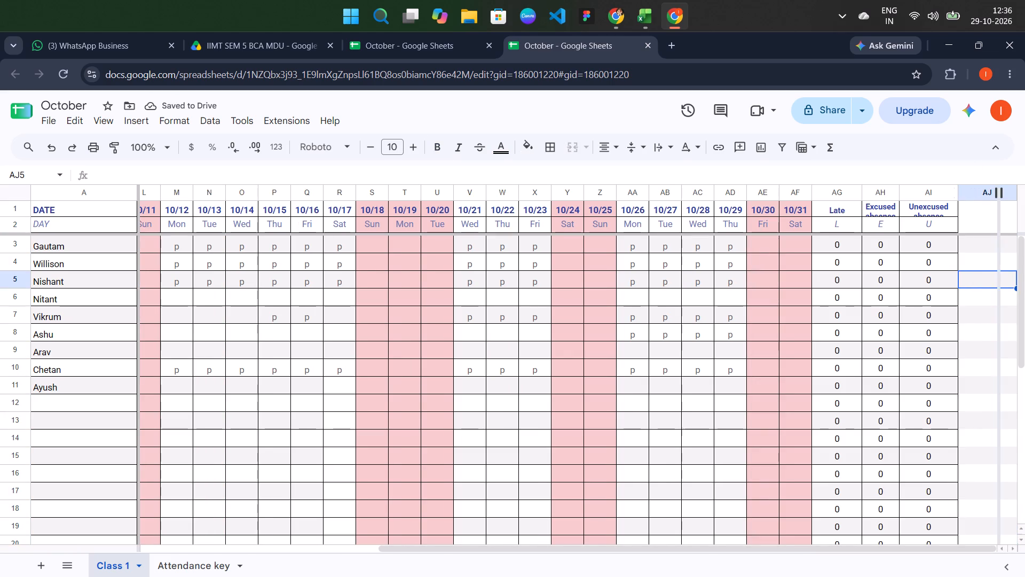
{"action": "left_click_drag", "start_coordinate": [1002, 189], "coordinate": [1024, 183]}
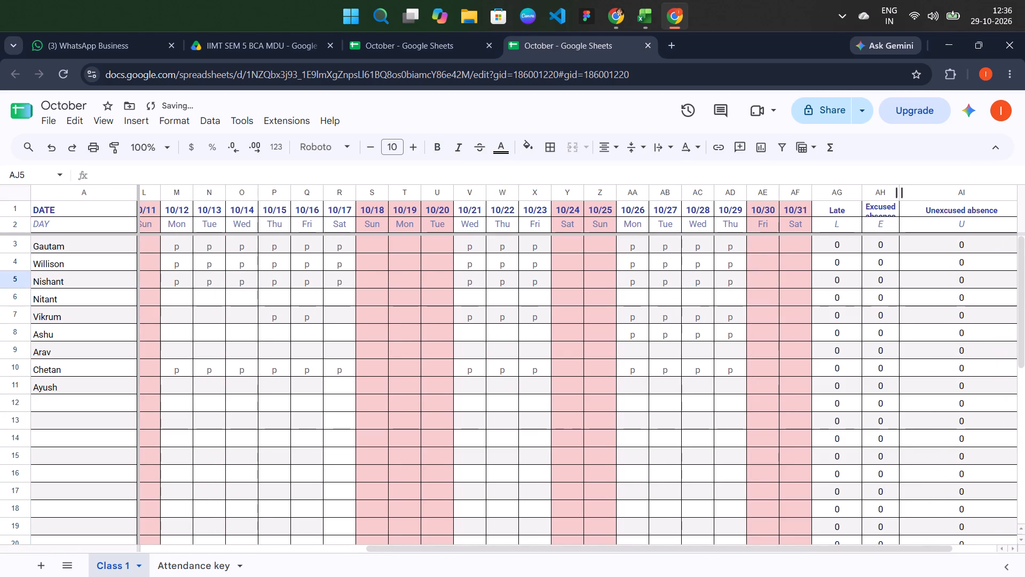
{"action": "left_click_drag", "start_coordinate": [898, 193], "coordinate": [949, 182]}
{"action": "scroll", "coordinate": [949, 182], "scroll_direction": "left", "scroll_amount": 4}
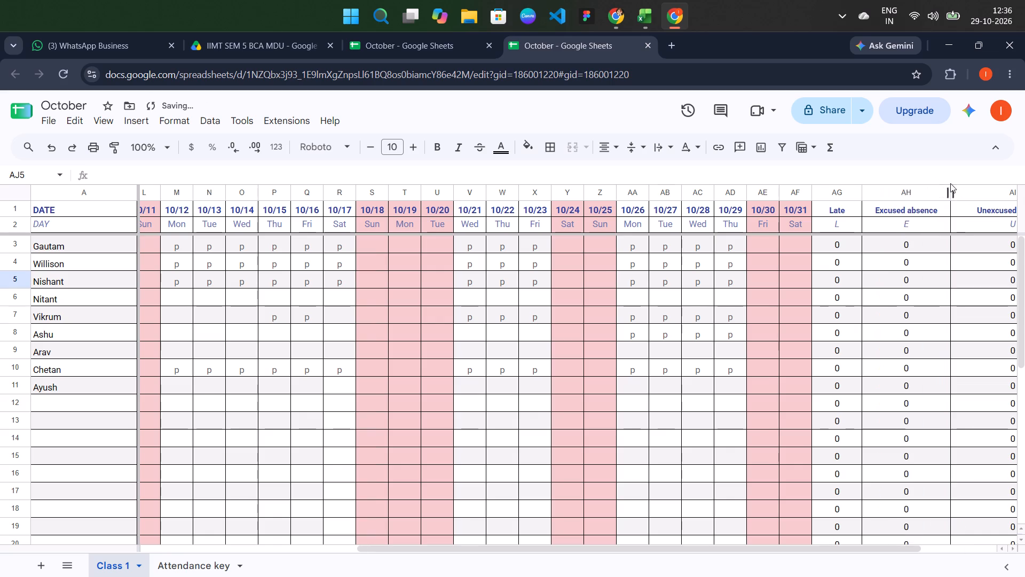
{"action": "scroll", "coordinate": [951, 193], "scroll_direction": "left", "scroll_amount": 3}
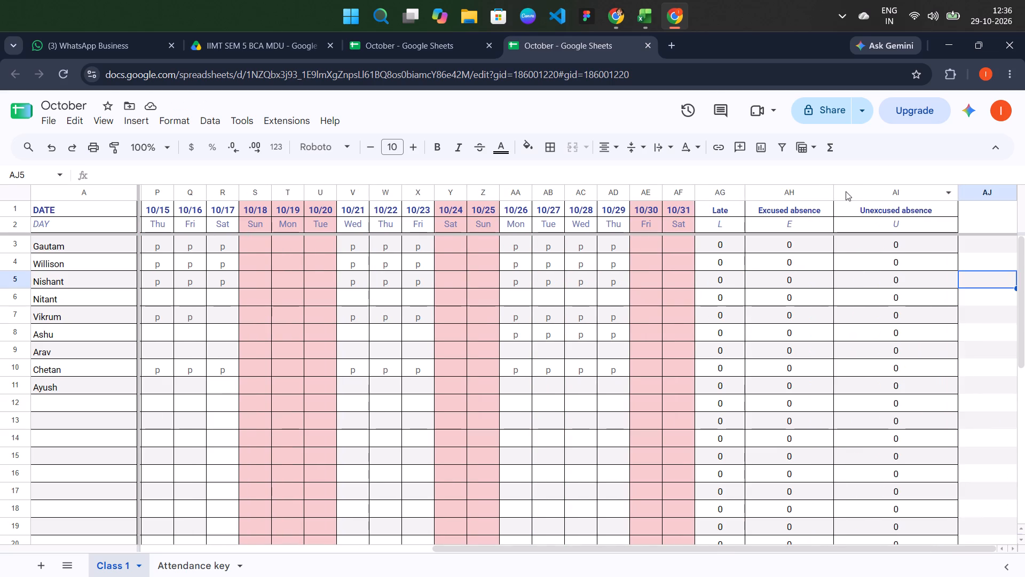
{"action": "double_click", "coordinate": [832, 194]}
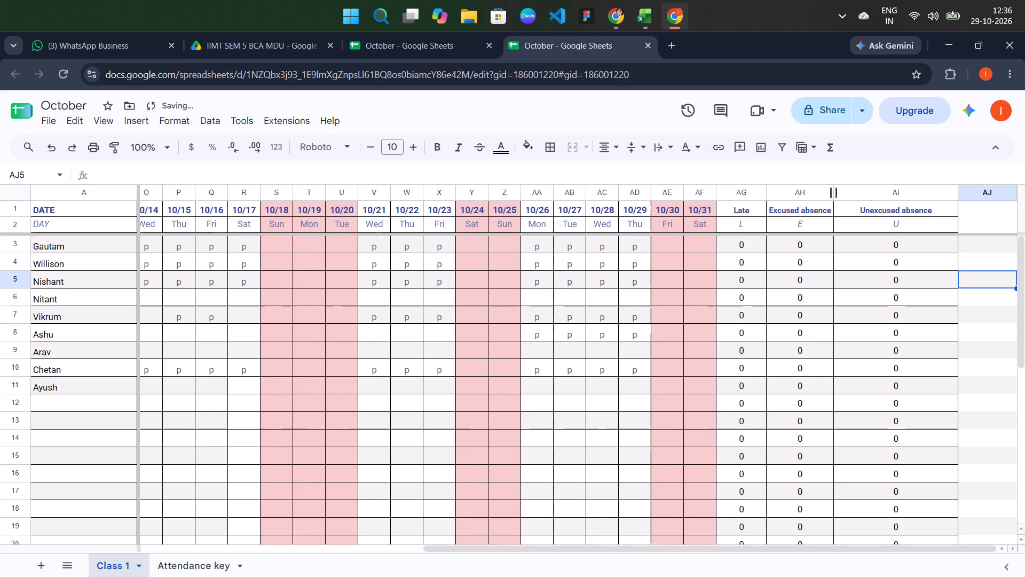
{"action": "double_click", "coordinate": [961, 191]}
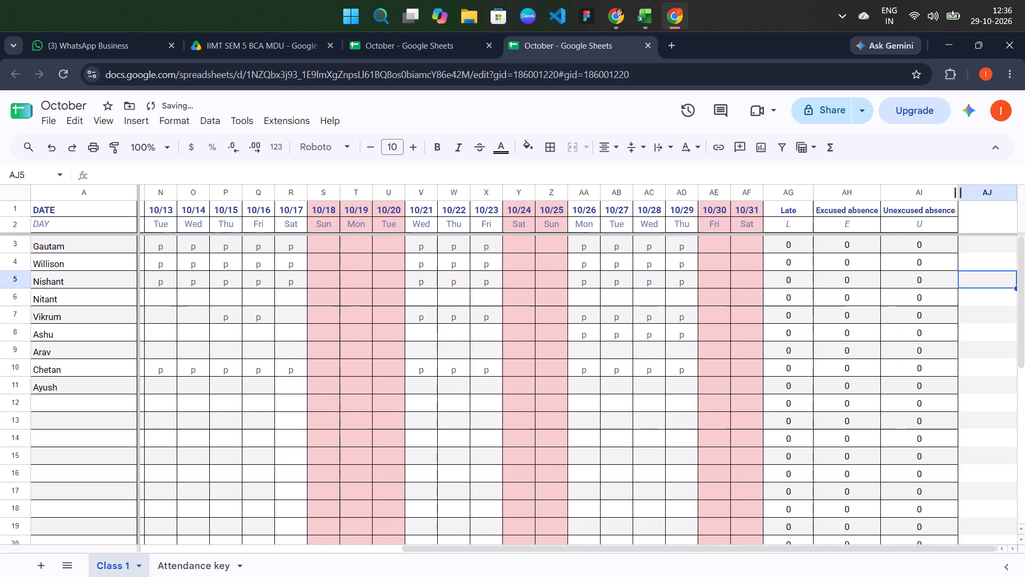
Look over the October sheet that lists Gautam and close it, keeping the October sheet that lists OJJASWITA open.
{"action": "scroll", "coordinate": [740, 300], "scroll_direction": "right", "scroll_amount": 6}
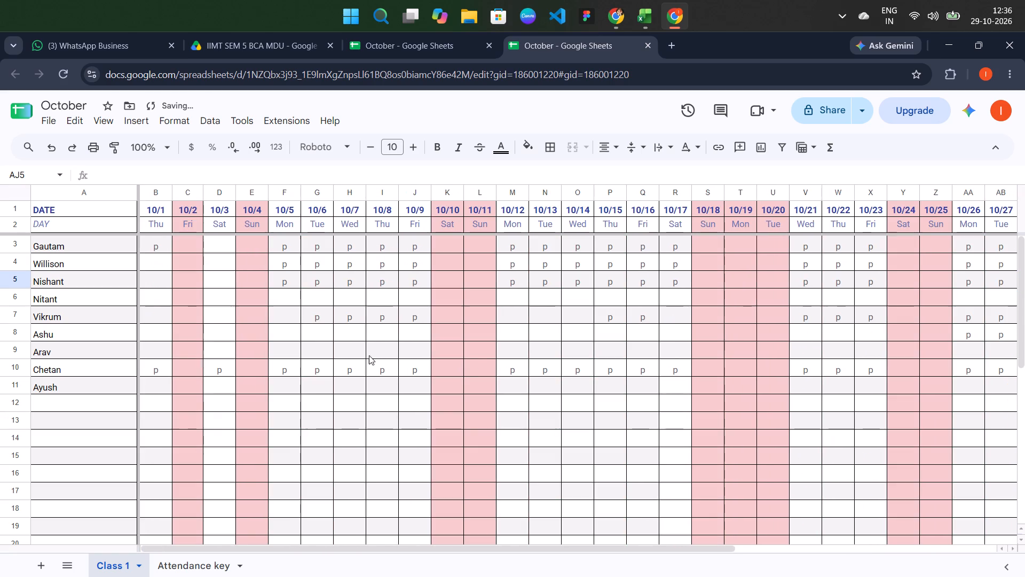
{"action": "scroll", "coordinate": [403, 328], "scroll_direction": "left", "scroll_amount": 4}
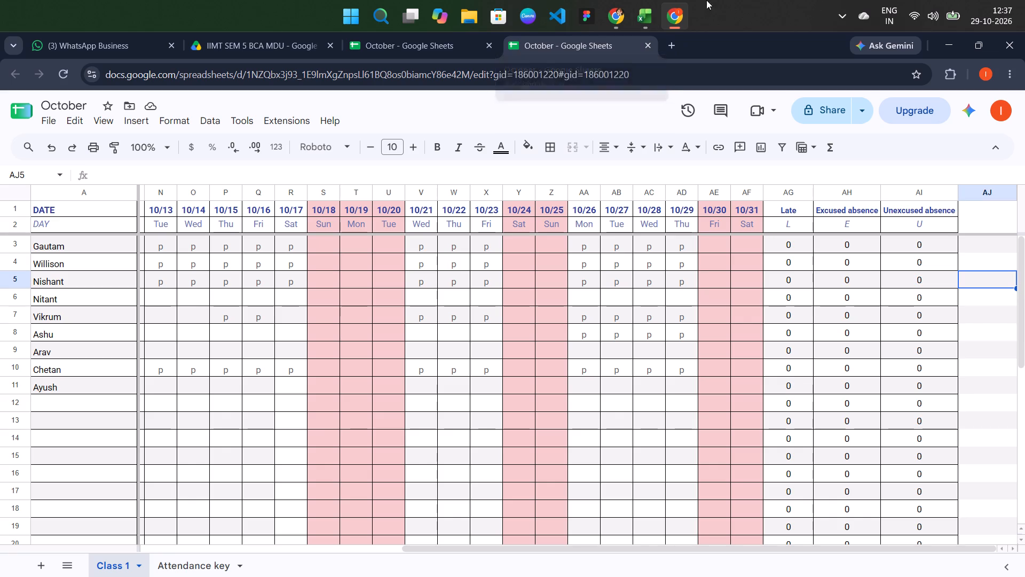
{"action": "left_click", "coordinate": [390, 36]}
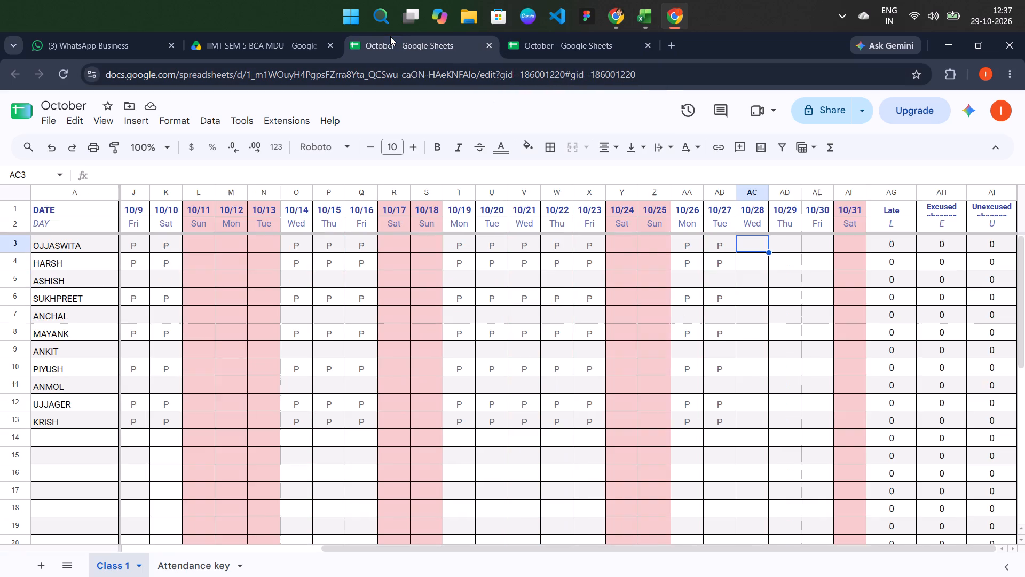
{"action": "left_click", "coordinate": [650, 44]}
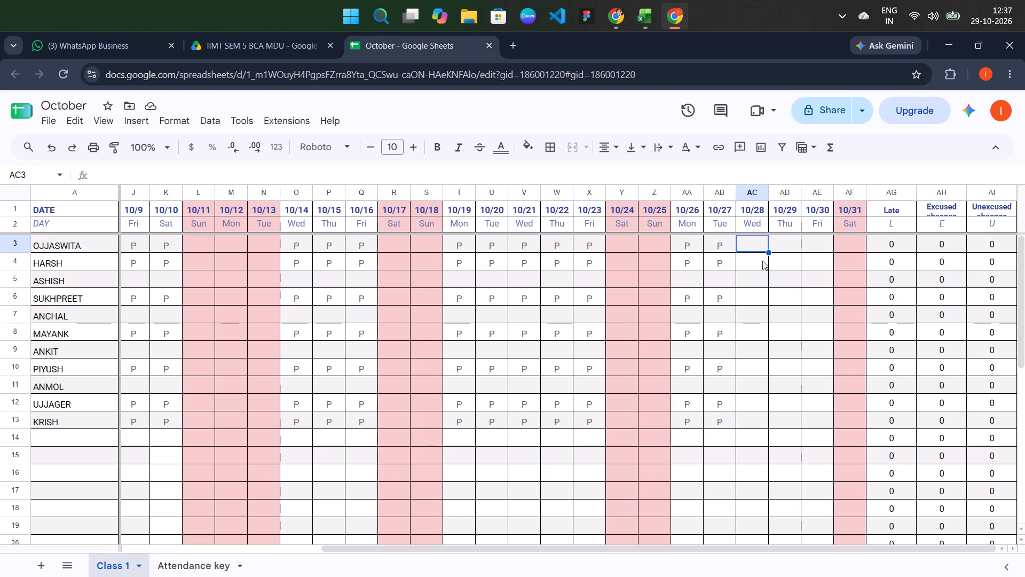
Go through the 10/28 column student by student, from OJJASWITA's row down to PIYUSH's row.
{"action": "key", "text": "Down"}
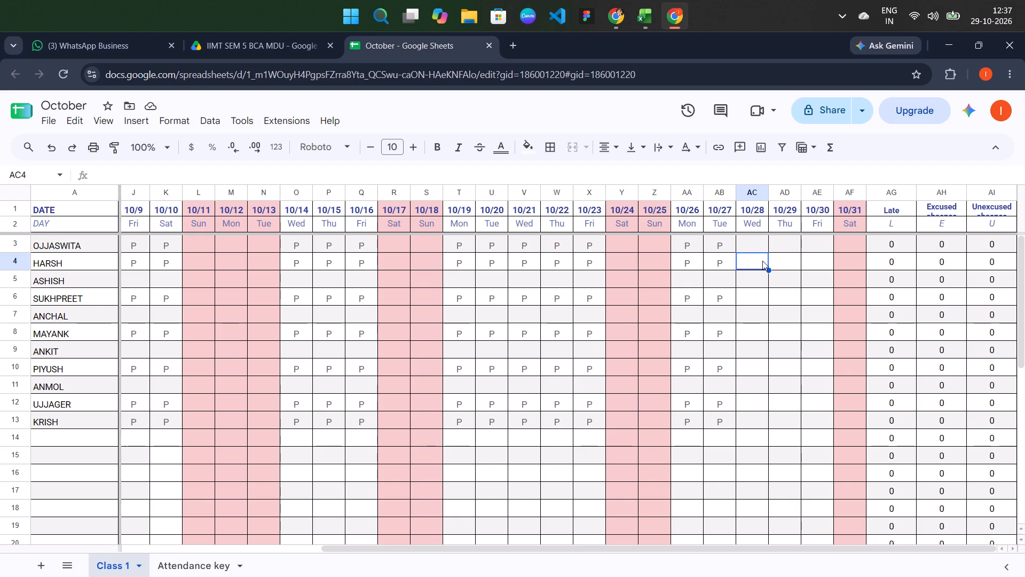
{"action": "key", "text": "Down"}
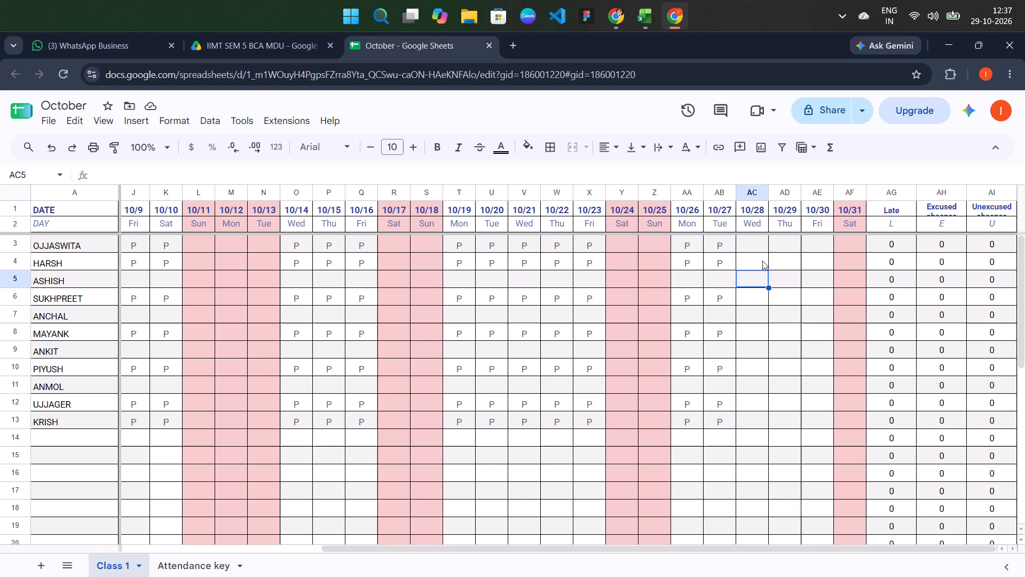
{"action": "key", "text": "Down"}
{"action": "key", "text": "Down"}
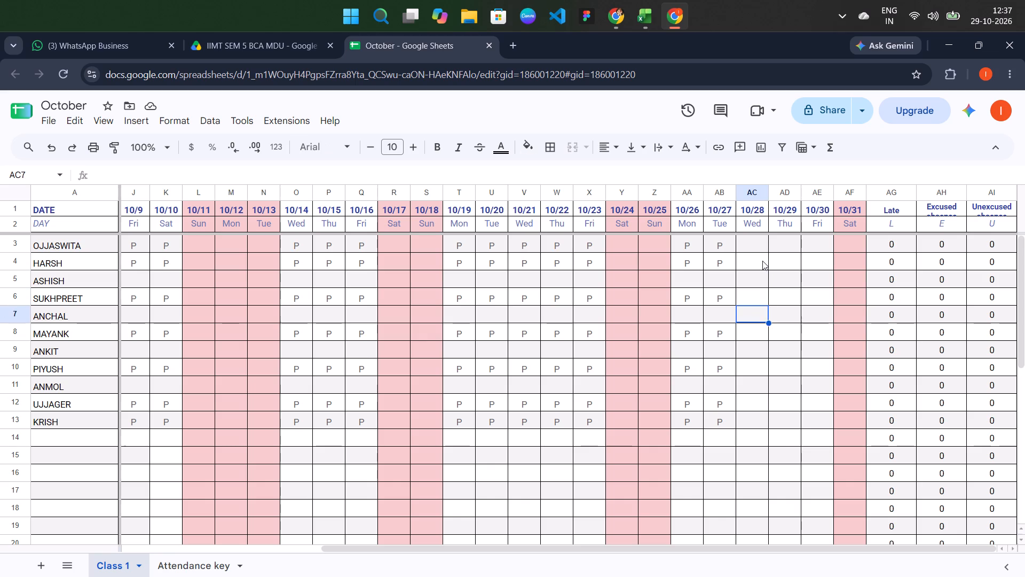
{"action": "key", "text": "Down"}
{"action": "key", "text": "Up"}
{"action": "key", "text": "Down"}
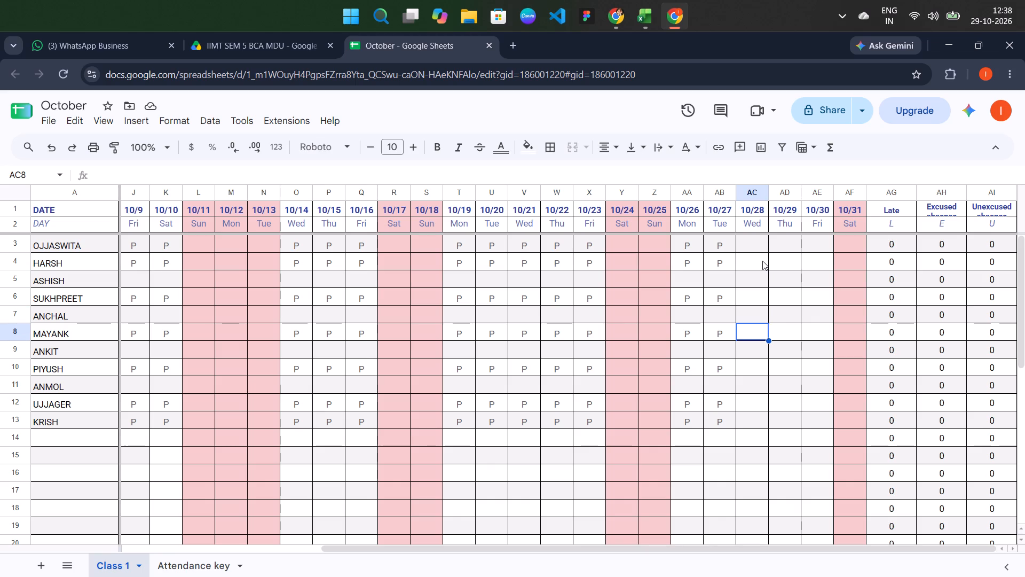
{"action": "key", "text": "Down"}
{"action": "key", "text": "Down"}
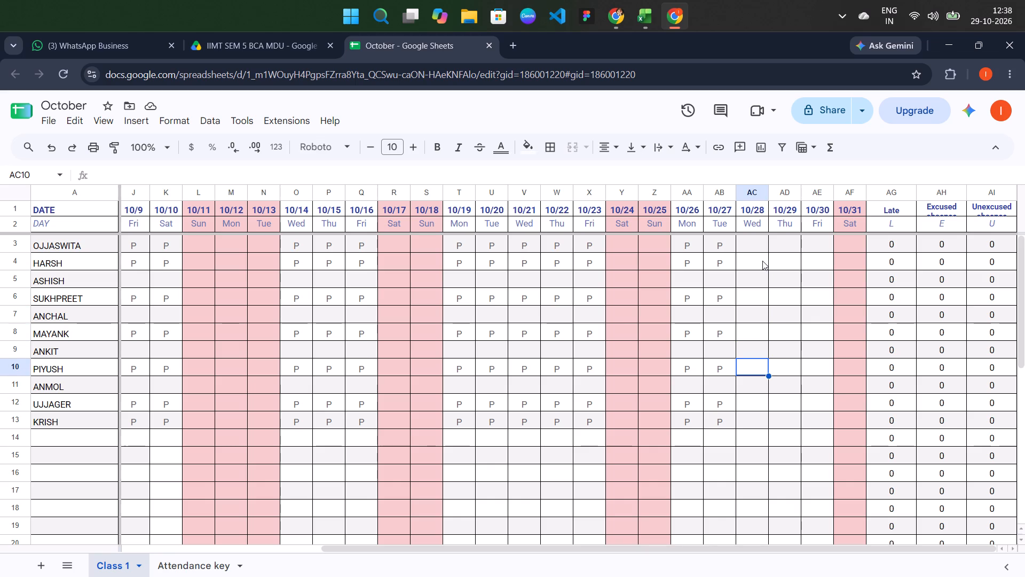
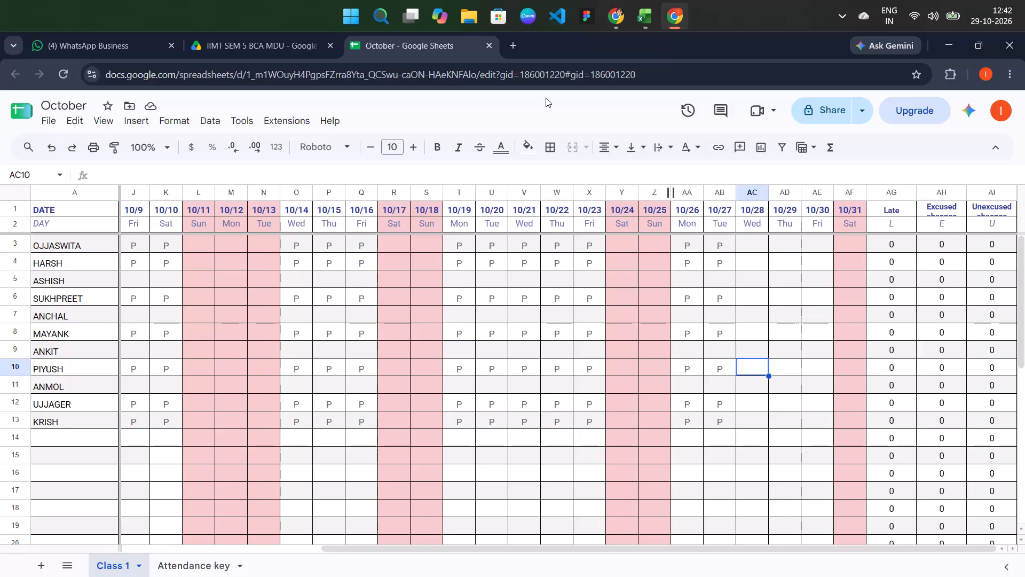
Bring the Drive tab back to the My Drive folder list and return to the October sheet.
{"action": "left_click", "coordinate": [280, 45]}
{"action": "left_click", "coordinate": [234, 152]}
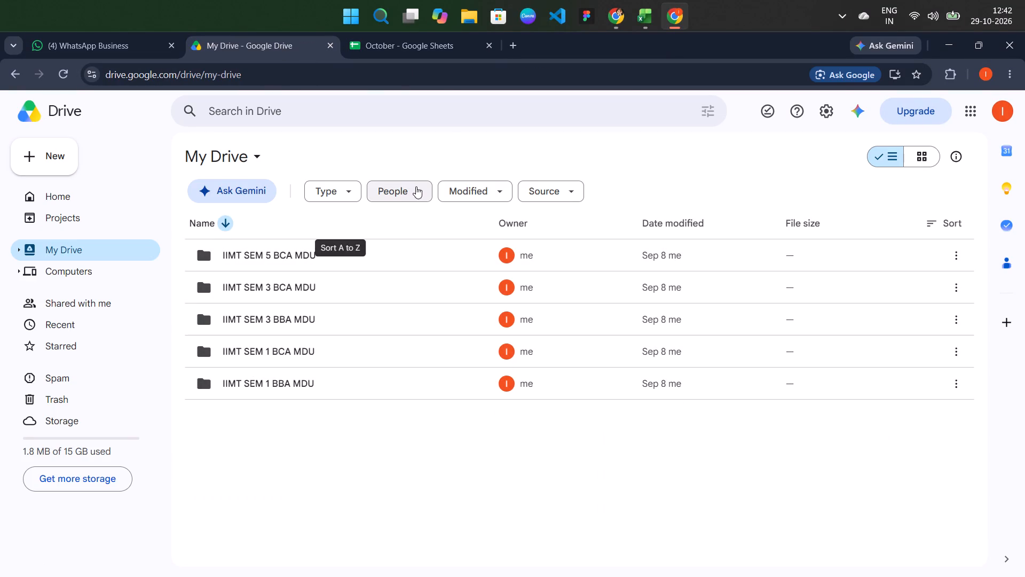
{"action": "left_click", "coordinate": [438, 48]}
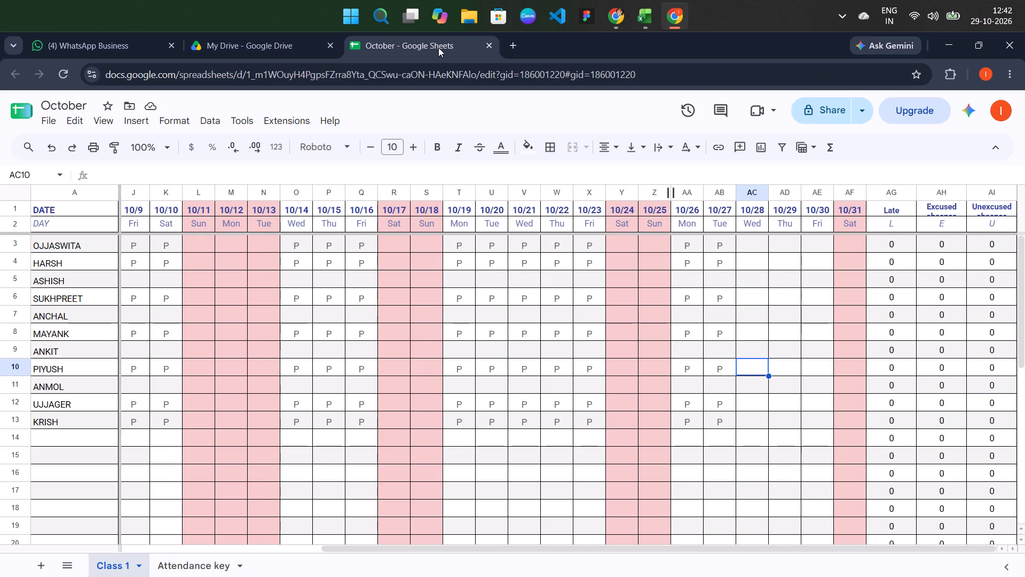
Copy the 10/26 and 10/27 attendance from OJJASWITA's row through KRISH's row into the 10/28 and 10/29 columns.
{"action": "left_click", "coordinate": [679, 242]}
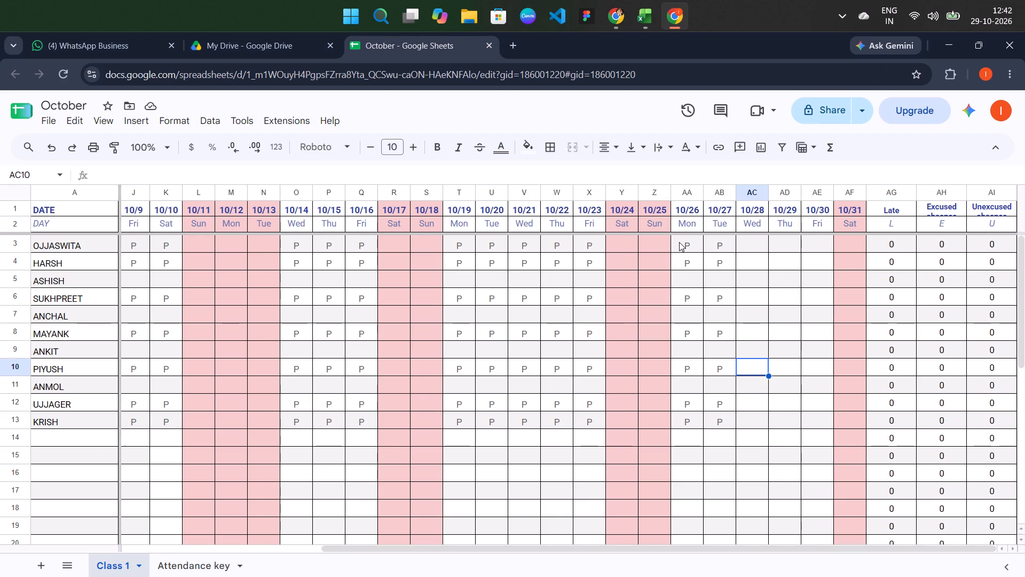
{"action": "key", "text": "Right"}
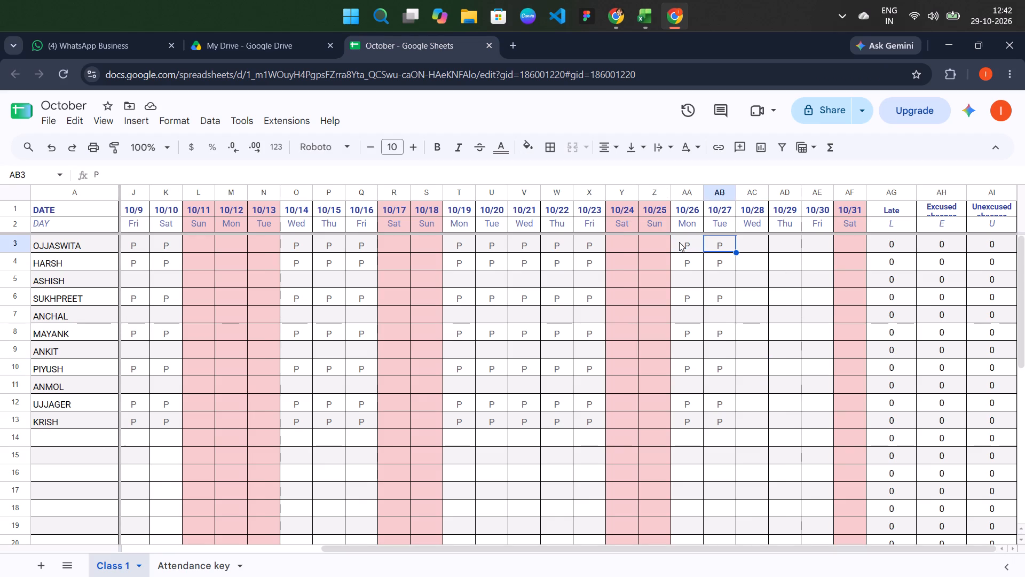
{"action": "key", "text": "Left"}
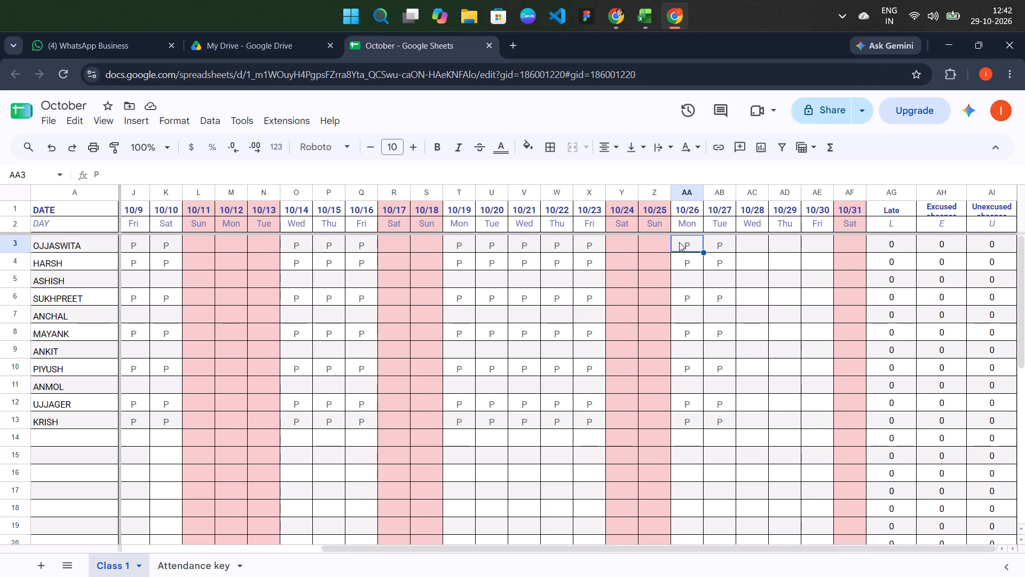
{"action": "key", "text": "shift+Down"}
{"action": "key", "text": "shift+Down"}
{"action": "key", "text": "shift+Down"}
{"action": "key", "text": "shift+Down"}
{"action": "key", "text": "shift+Down"}
{"action": "key", "text": "shift+Down"}
{"action": "key", "text": "shift+Down"}
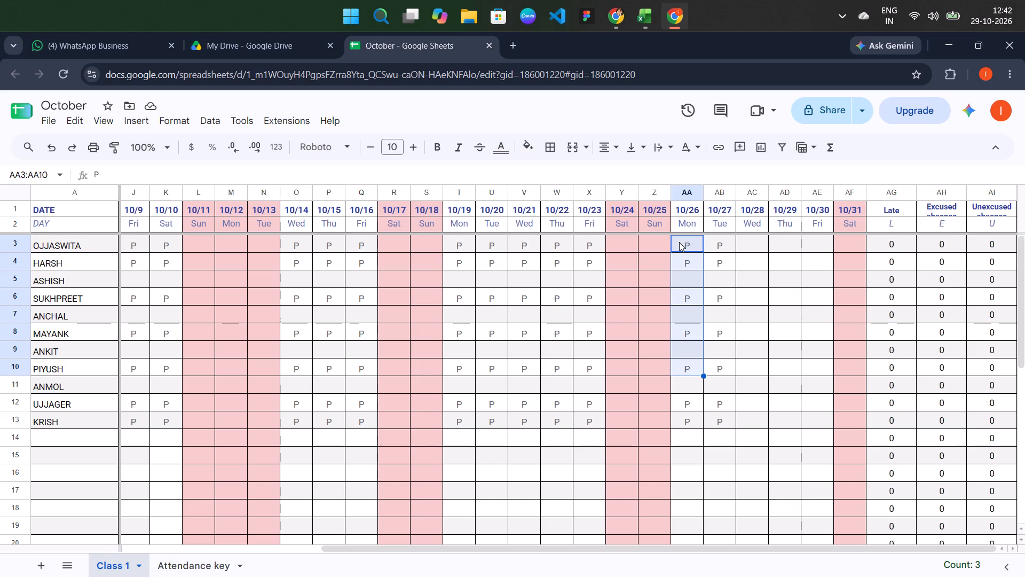
{"action": "key", "text": "shift+Down"}
{"action": "key", "text": "shift+Down"}
{"action": "key", "text": "shift+Down"}
{"action": "key", "text": "shift+Right"}
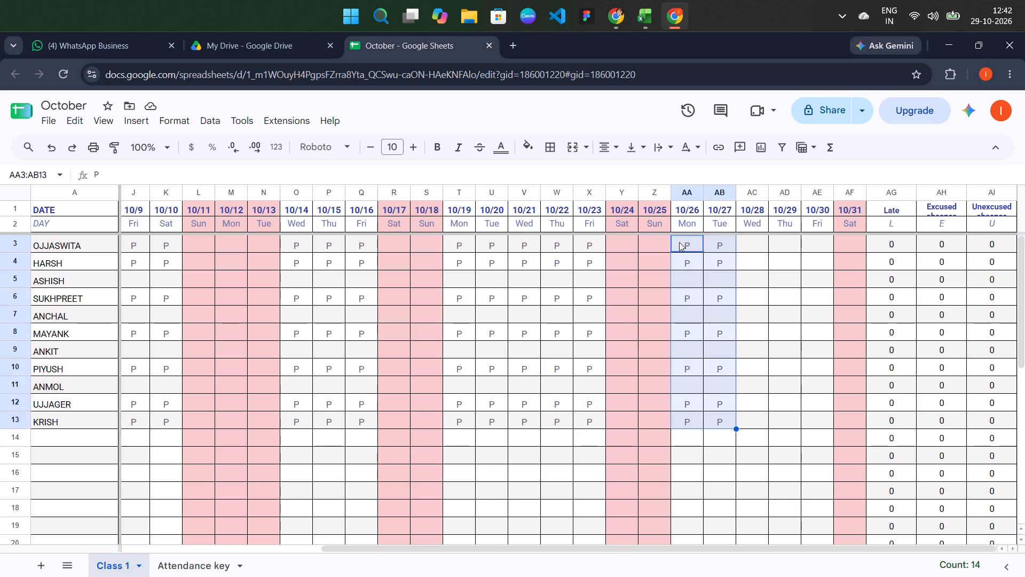
{"action": "key", "text": "ctrl+c"}
{"action": "key", "text": "Right"}
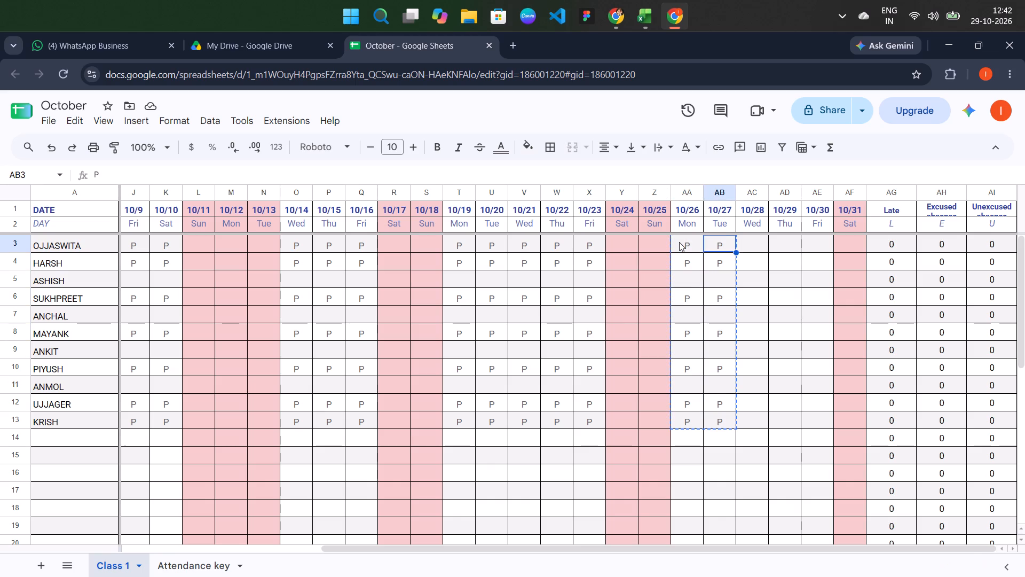
{"action": "key", "text": "Right"}
{"action": "key", "text": "ctrl+v"}
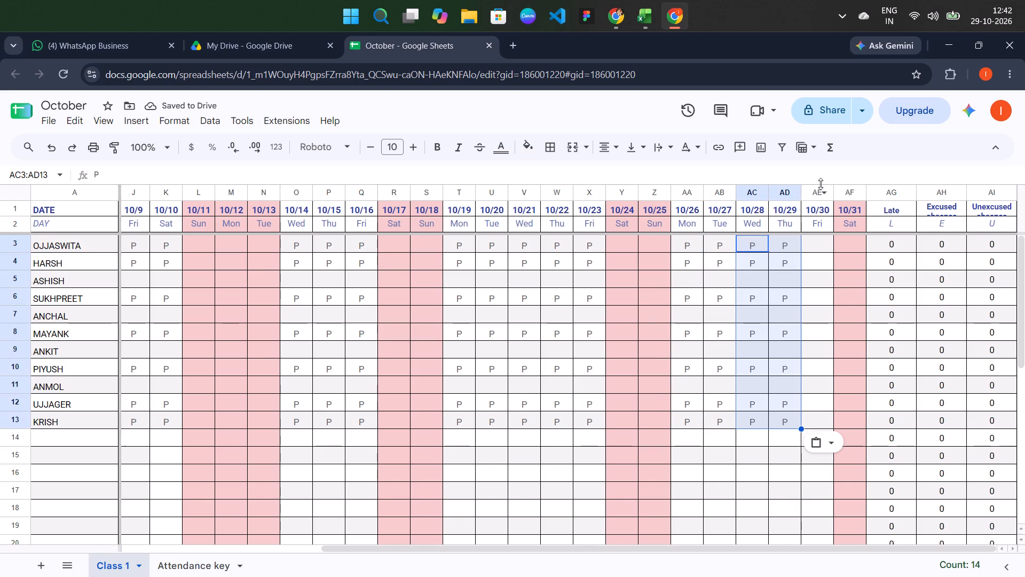
Fill the whole 10/30 column with the same light red as the days off.
{"action": "left_click", "coordinate": [816, 197]}
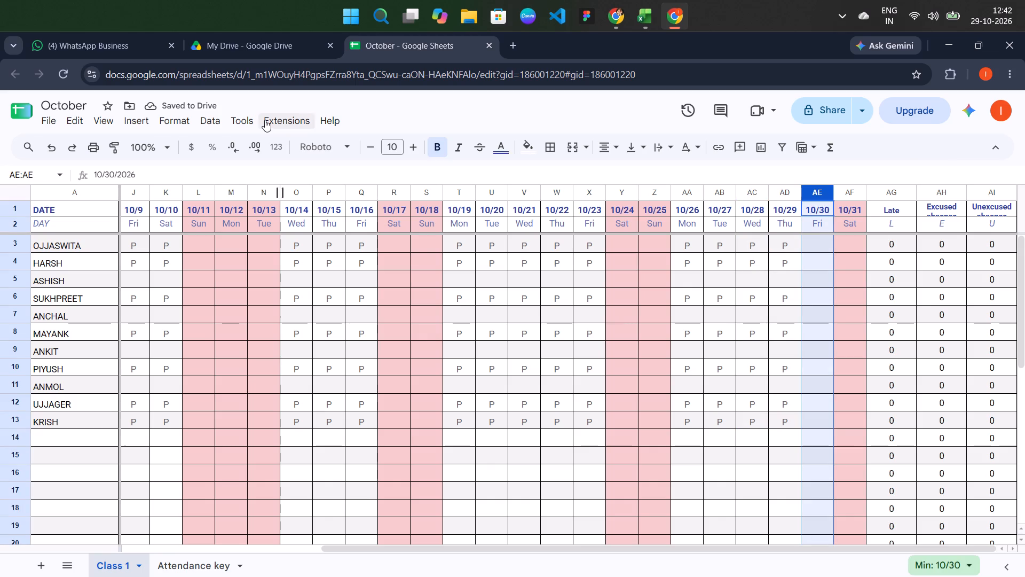
{"action": "left_click", "coordinate": [522, 149]}
{"action": "left_click", "coordinate": [545, 225]}
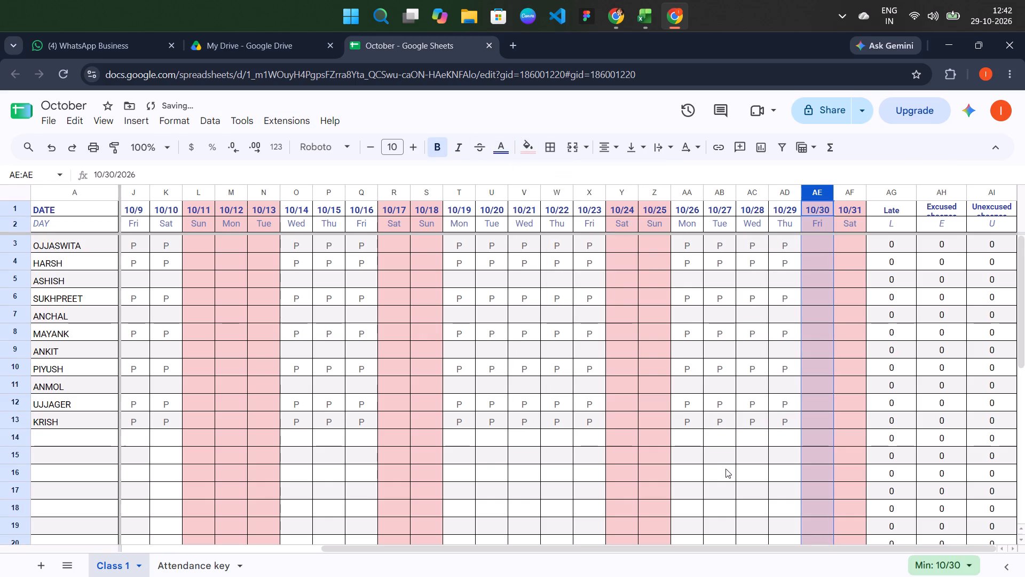
{"action": "left_click", "coordinate": [726, 483]}
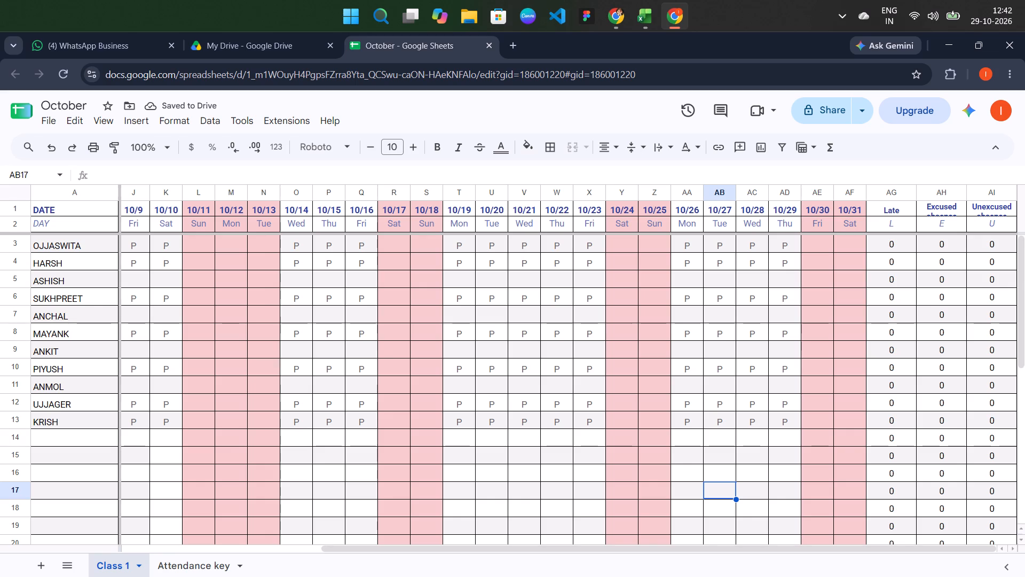
Check the 10/29 column student by student, from KRISH's row up to ANCHAL's row.
{"action": "scroll", "coordinate": [726, 483], "scroll_direction": "down", "scroll_amount": 1}
{"action": "left_click", "coordinate": [791, 405]}
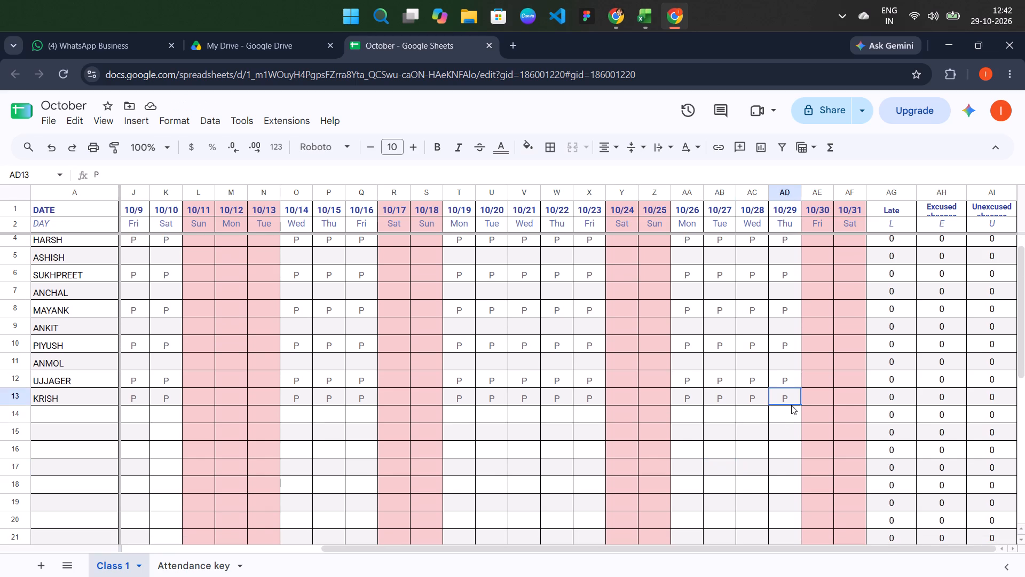
{"action": "key", "text": "Up"}
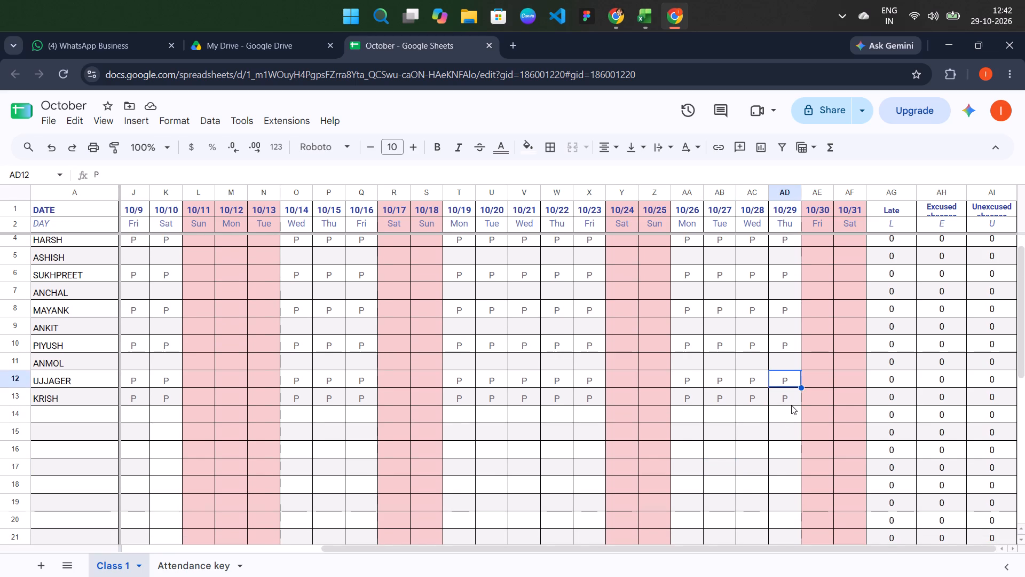
{"action": "key", "text": "Up"}
{"action": "key", "text": "Up"}
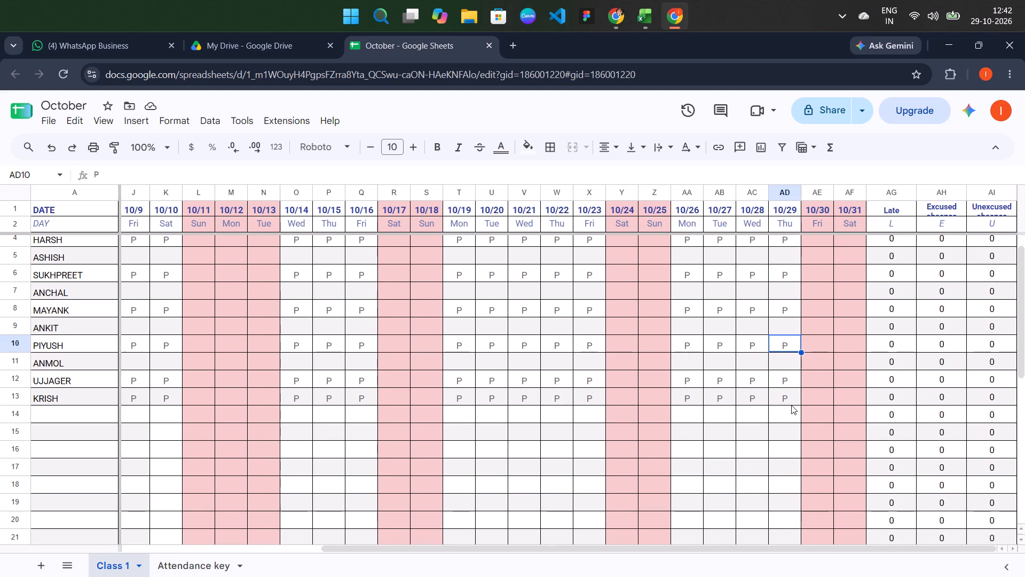
{"action": "key", "text": "Up"}
{"action": "key", "text": "Up"}
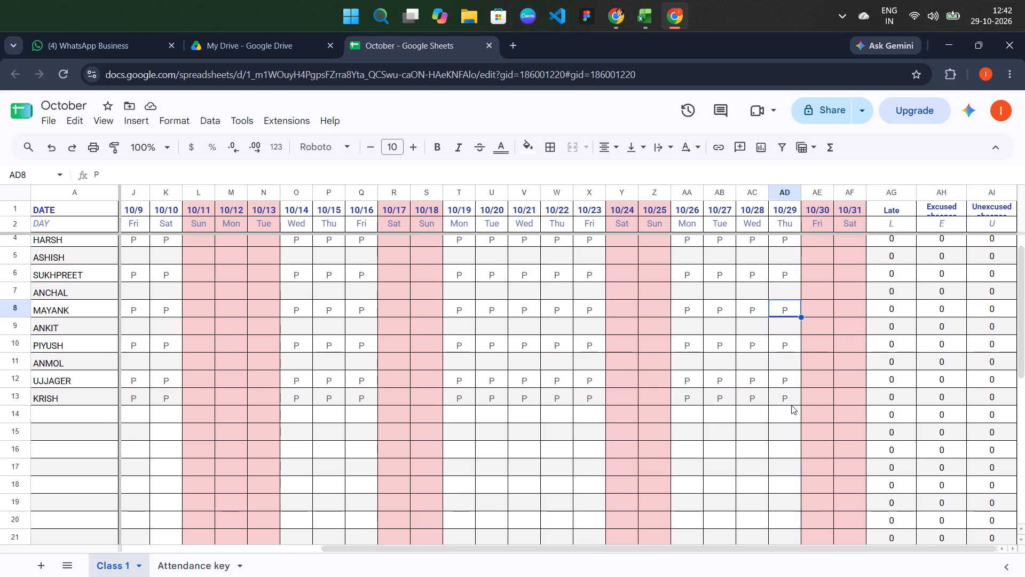
{"action": "key", "text": "Up"}
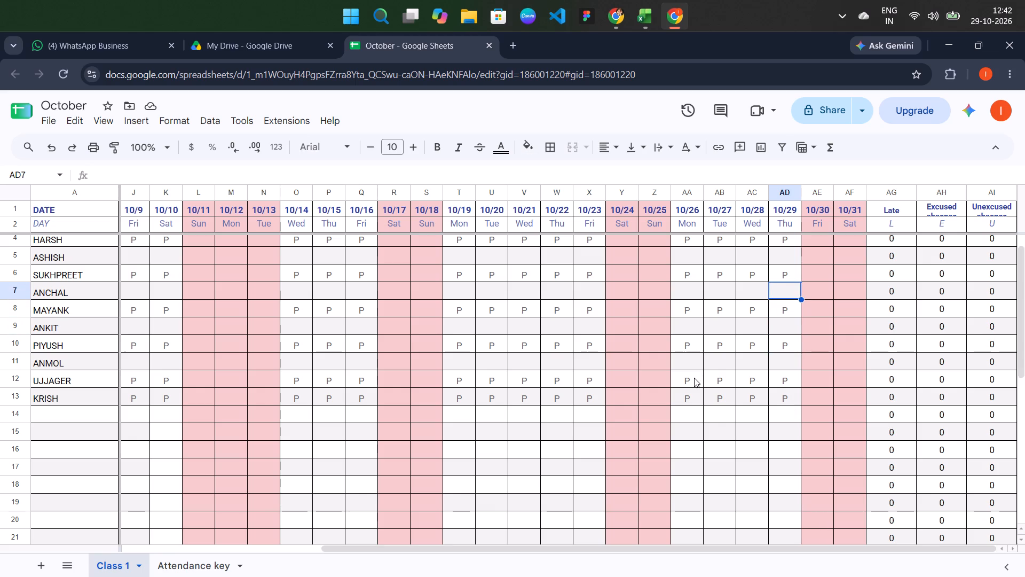
Copy KRISH's P marks for 10/26 through 10/29 into the same dates of ANCHAL's row.
{"action": "left_click_drag", "start_coordinate": [687, 398], "coordinate": [777, 394]}
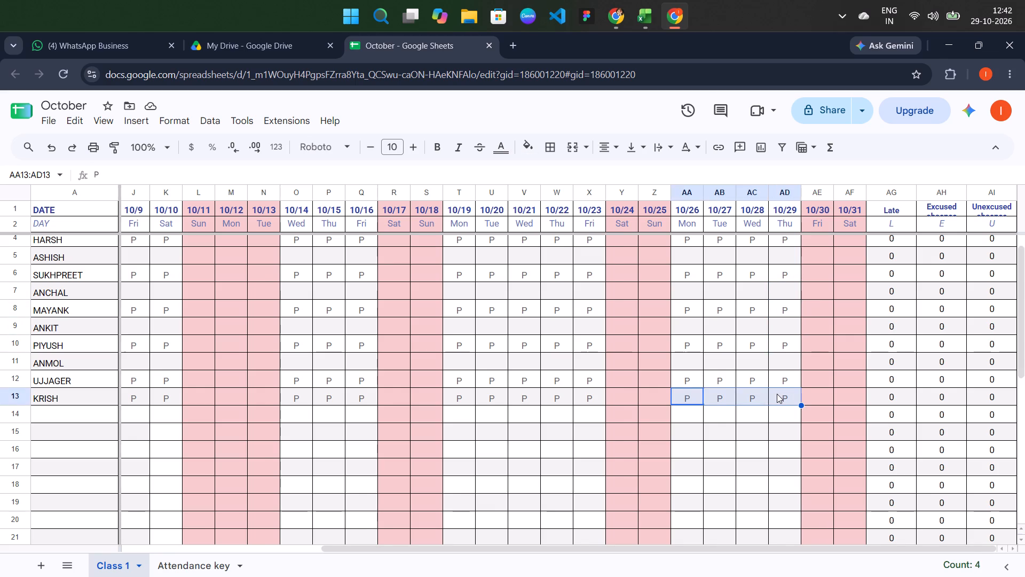
{"action": "key", "text": "ctrl+c"}
{"action": "key", "text": "ctrl+c"}
{"action": "left_click", "coordinate": [690, 352]}
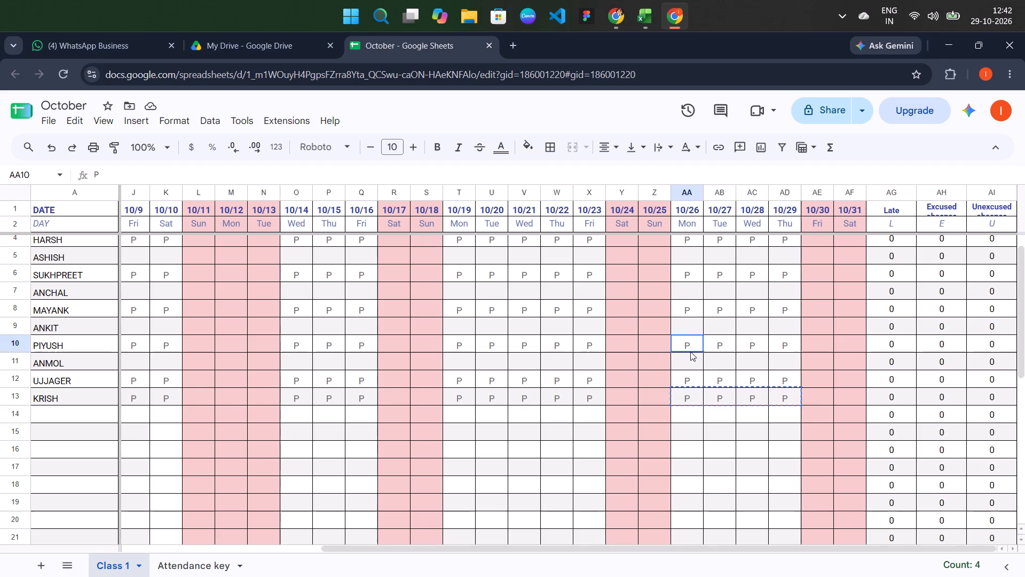
{"action": "left_click", "coordinate": [689, 282]}
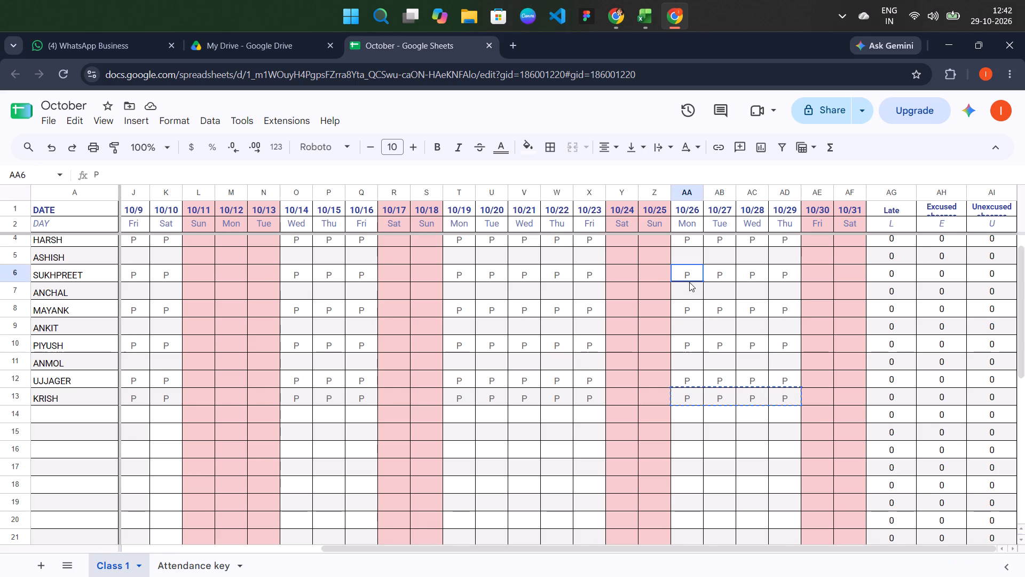
{"action": "key", "text": "Down"}
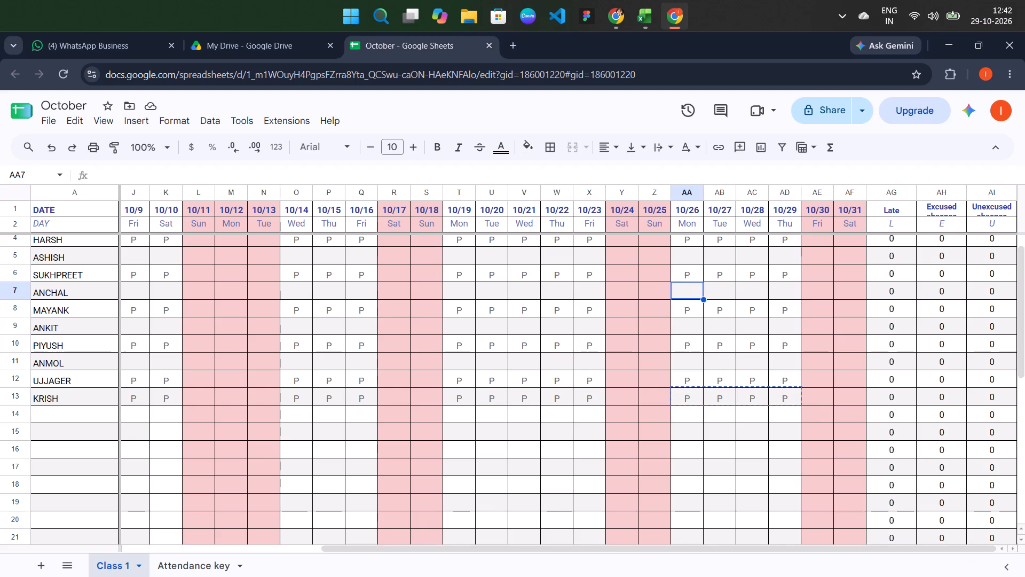
{"action": "key", "text": "ctrl+v"}
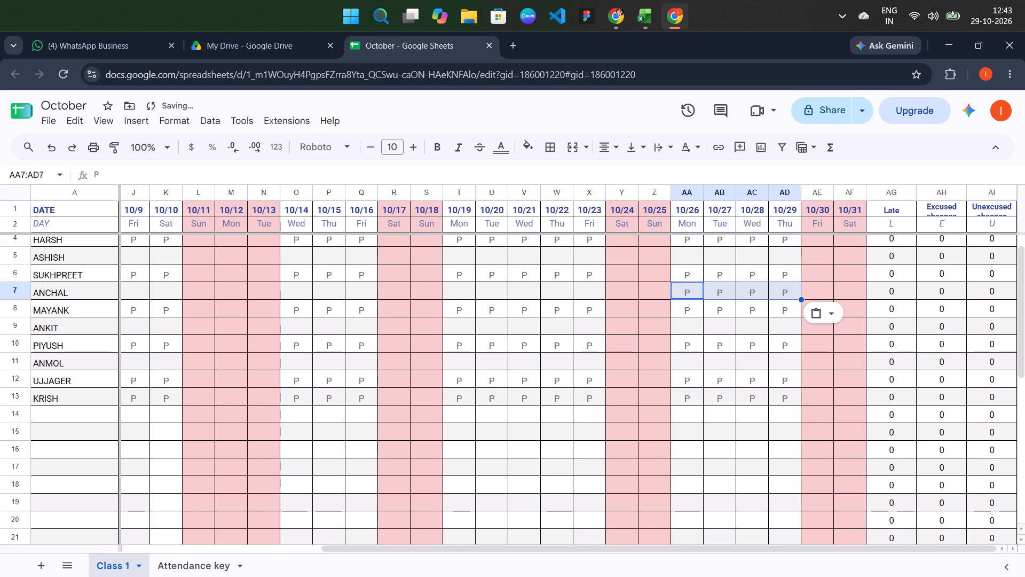
{"action": "left_click", "coordinate": [680, 353]}
{"action": "scroll", "coordinate": [680, 353], "scroll_direction": "up", "scroll_amount": 1}
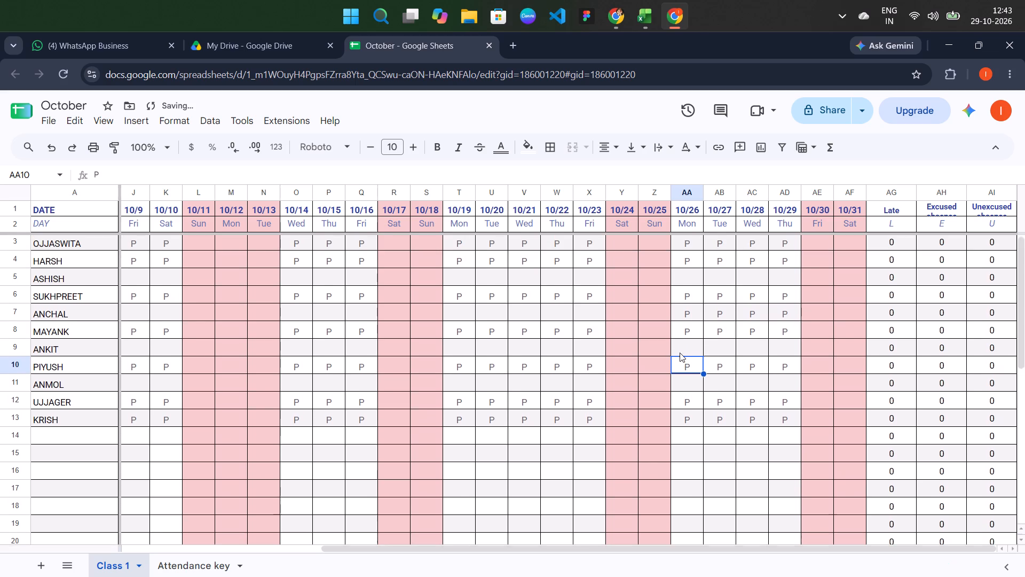
{"action": "scroll", "coordinate": [680, 353], "scroll_direction": "up", "scroll_amount": 2}
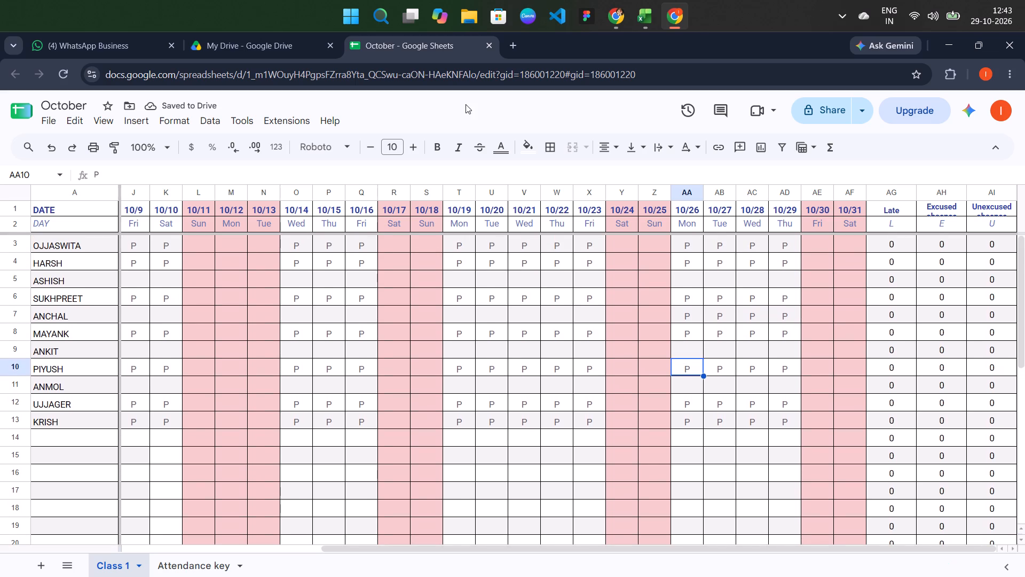
Close this October sheet and open the October sheet in the IIMT SEM 3 BCA MDU folder.
{"action": "left_click", "coordinate": [488, 42]}
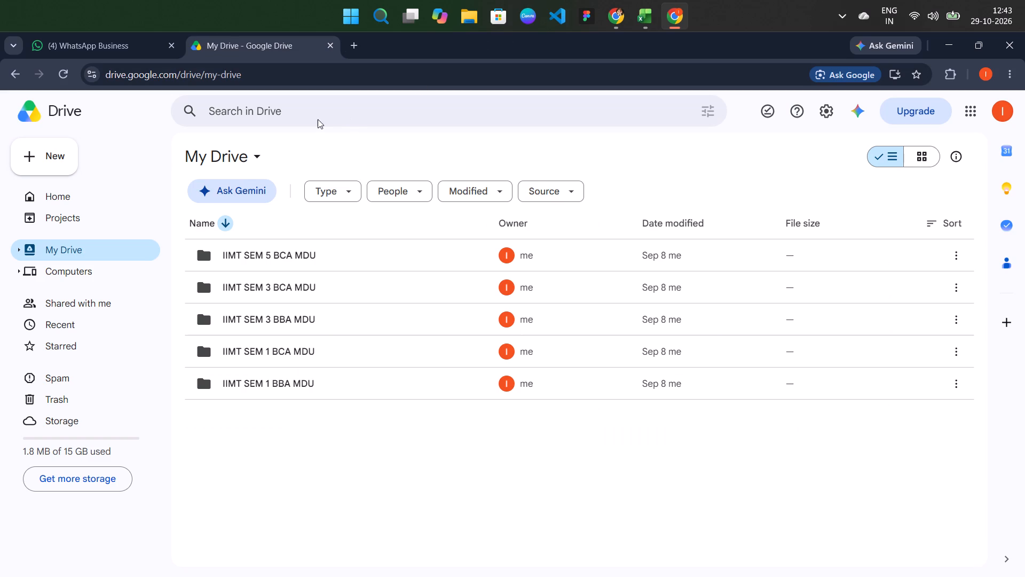
{"action": "double_click", "coordinate": [314, 301]}
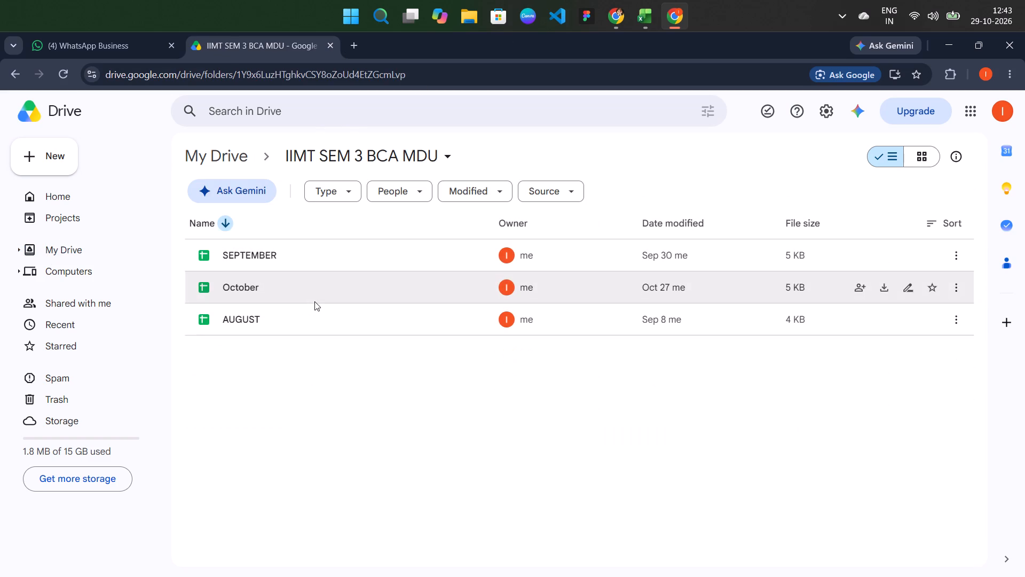
{"action": "double_click", "coordinate": [326, 287]}
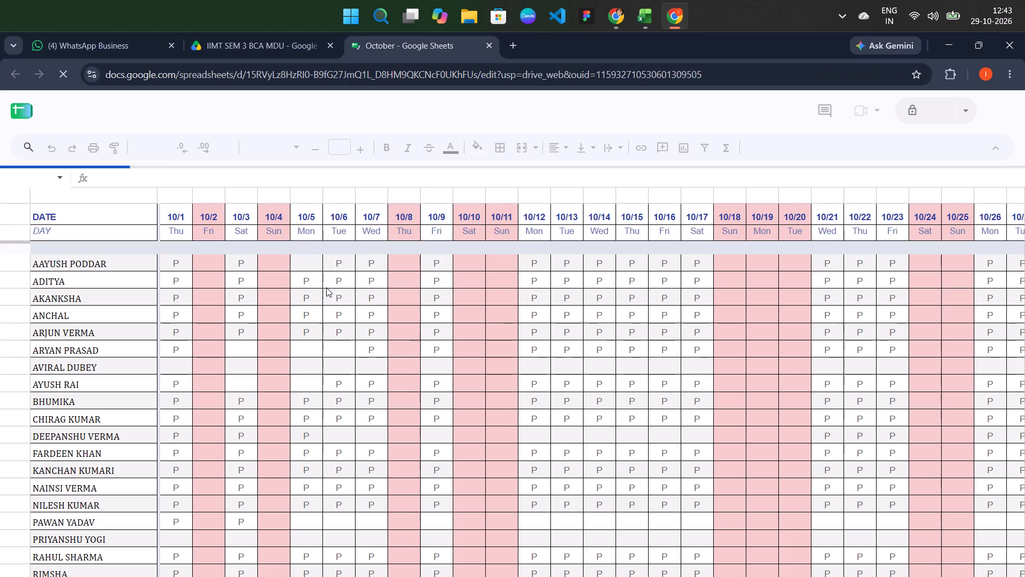
Look over the class's October attendance, going along AKANKSHA's row from the first dates to the 10/29 column.
{"action": "scroll", "coordinate": [522, 488], "scroll_direction": "left", "scroll_amount": 1}
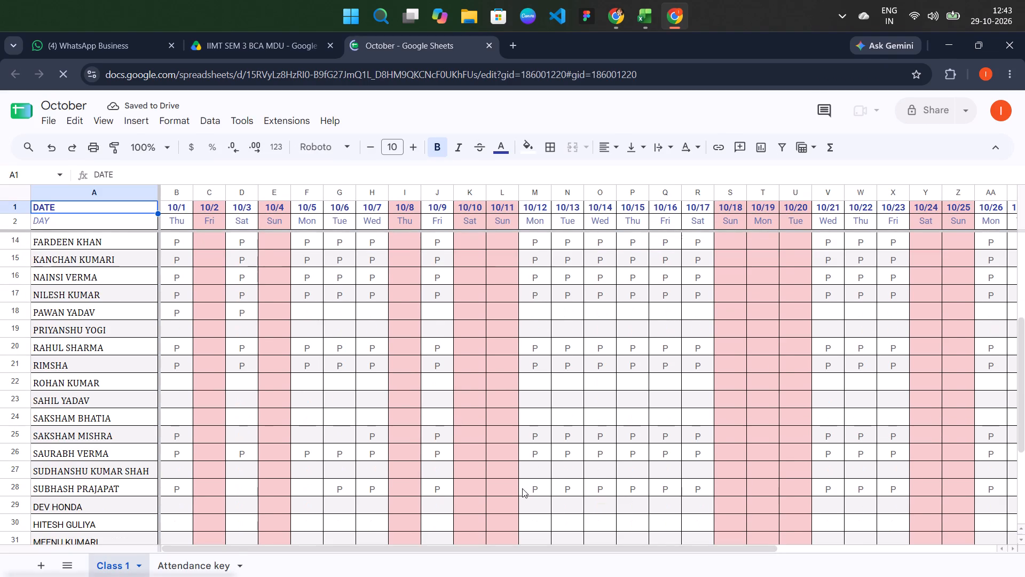
{"action": "scroll", "coordinate": [522, 488], "scroll_direction": "left", "scroll_amount": 2}
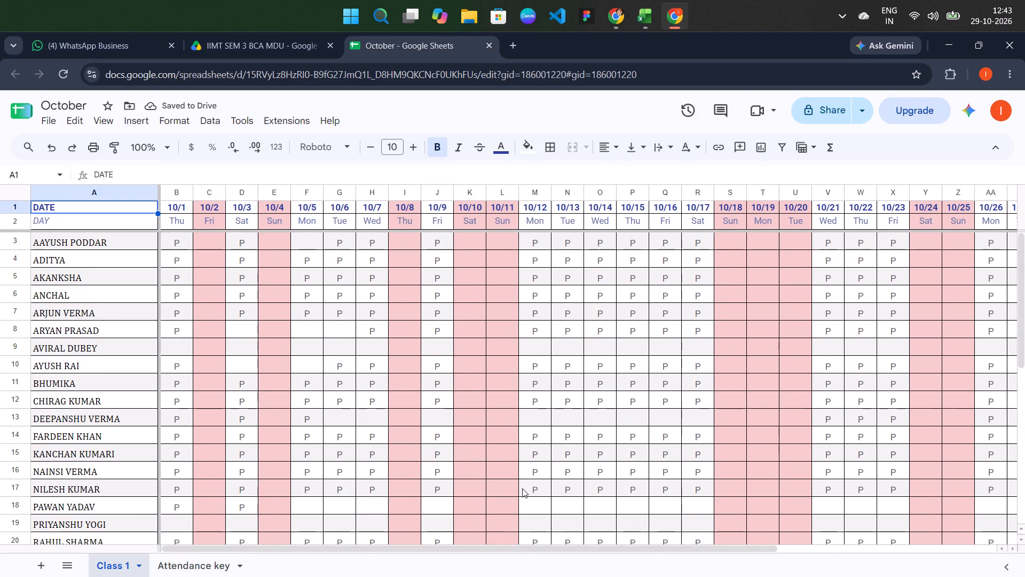
{"action": "scroll", "coordinate": [522, 488], "scroll_direction": "left", "scroll_amount": 4}
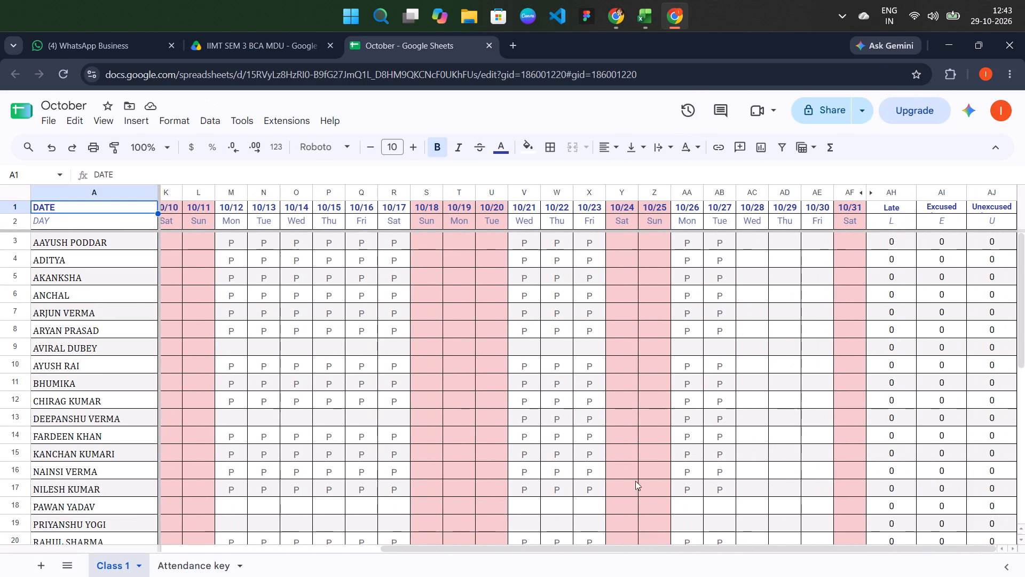
{"action": "scroll", "coordinate": [714, 328], "scroll_direction": "down", "scroll_amount": 3}
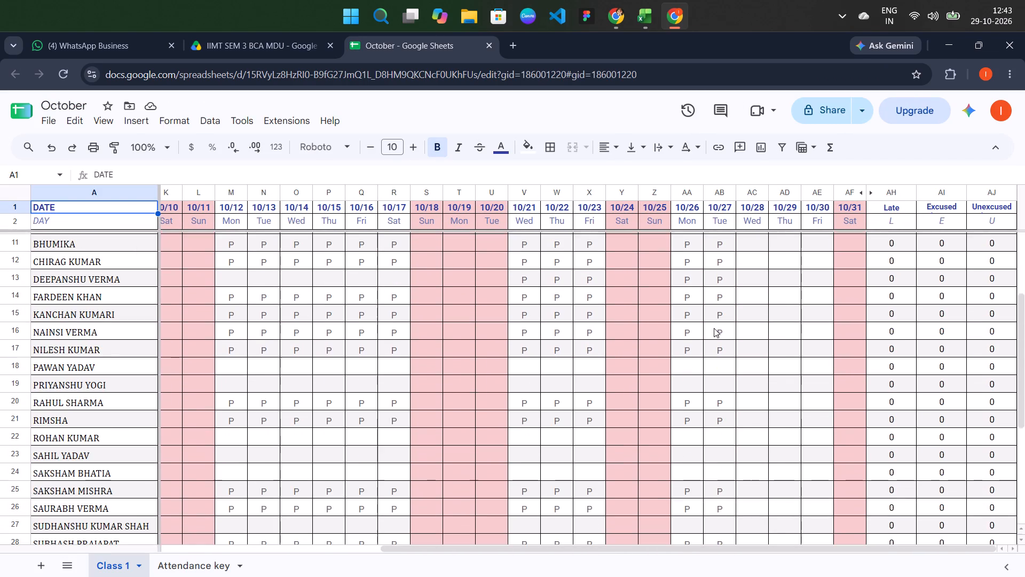
{"action": "scroll", "coordinate": [714, 328], "scroll_direction": "up", "scroll_amount": 5}
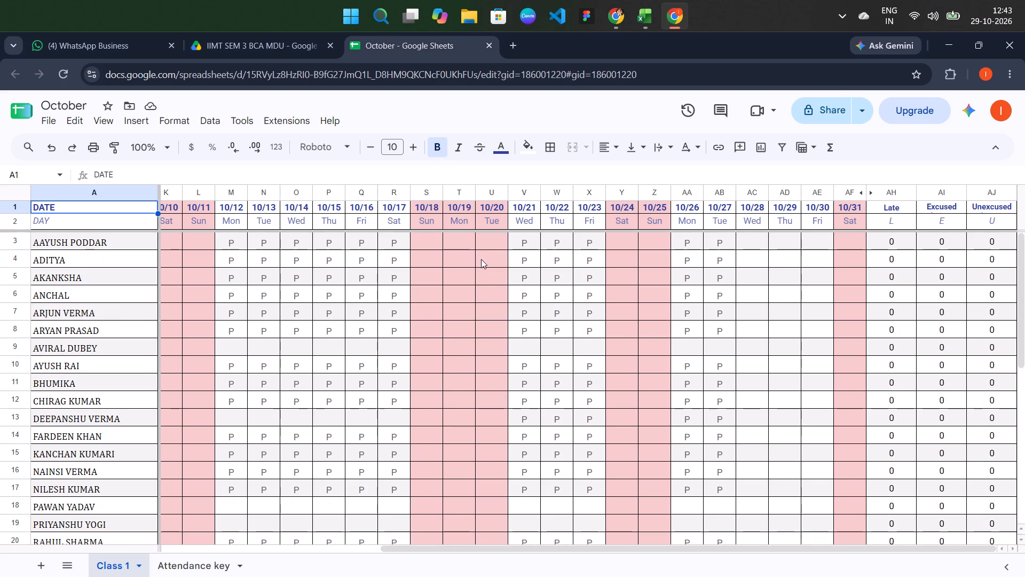
{"action": "left_click", "coordinate": [473, 271]}
{"action": "key", "text": "Left"}
{"action": "key", "text": "Left"}
{"action": "key", "text": "Left"}
{"action": "key", "text": "Left"}
{"action": "key", "text": "Left"}
{"action": "key", "text": "Left"}
{"action": "key", "text": "Left"}
{"action": "key", "text": "Left"}
{"action": "key", "text": "Left"}
{"action": "key", "text": "Left"}
{"action": "key", "text": "Left"}
{"action": "key", "text": "Left"}
{"action": "key", "text": "Left"}
{"action": "key", "text": "Left"}
{"action": "key", "text": "Left"}
{"action": "key", "text": "Left"}
{"action": "key", "text": "Left"}
{"action": "key", "text": "Left"}
{"action": "key", "text": "Left"}
{"action": "key", "text": "Left"}
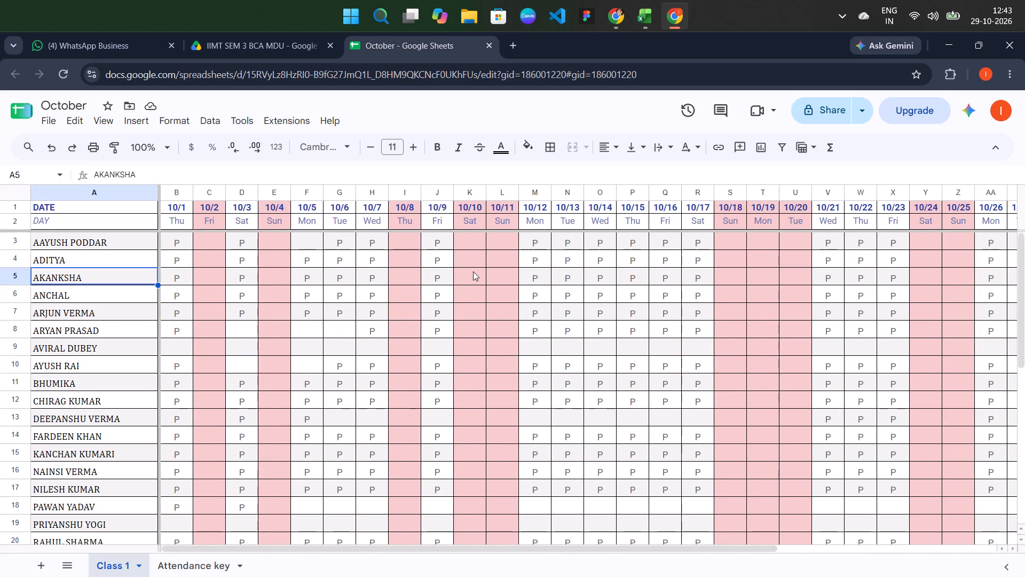
{"action": "key", "text": "Right"}
{"action": "key", "text": "Right"}
{"action": "key", "text": "Right"}
{"action": "key", "text": "Right"}
{"action": "key", "text": "Right"}
{"action": "key", "text": "Right"}
{"action": "key", "text": "Right"}
{"action": "key", "text": "Right"}
{"action": "key", "text": "Right"}
{"action": "key", "text": "Right"}
{"action": "key", "text": "Right"}
{"action": "key", "text": "Right"}
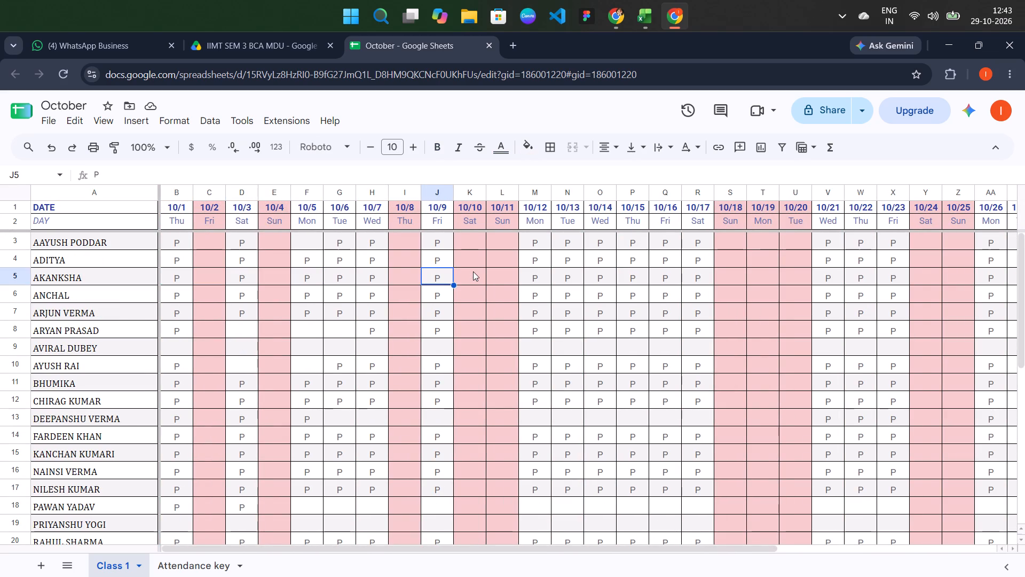
{"action": "key", "text": "Right"}
{"action": "key", "text": "Right"}
{"action": "key", "text": "Right"}
{"action": "key", "text": "Right"}
{"action": "key", "text": "Right"}
{"action": "key", "text": "Right"}
{"action": "key", "text": "Right"}
{"action": "key", "text": "Right"}
{"action": "key", "text": "Right"}
{"action": "key", "text": "Right"}
{"action": "key", "text": "Right"}
{"action": "key", "text": "Right"}
{"action": "key", "text": "Right"}
{"action": "key", "text": "Right"}
{"action": "key", "text": "Right"}
{"action": "key", "text": "Right"}
{"action": "key", "text": "Right"}
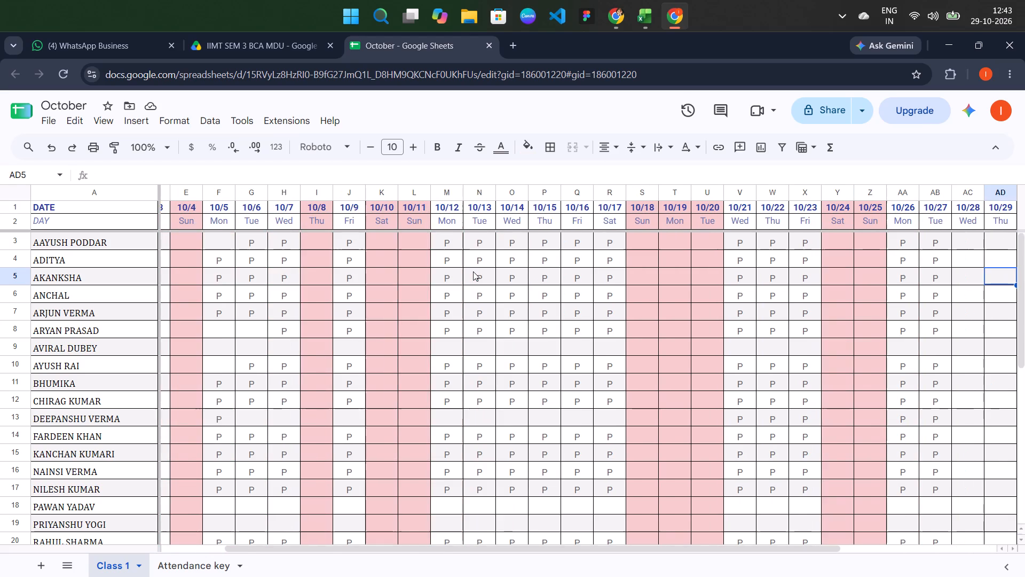
Fill the entire 10/30 column with the light red used for the non-class days.
{"action": "key", "text": "Right"}
{"action": "key", "text": "Right"}
{"action": "key", "text": "Left"}
{"action": "key", "text": "Left"}
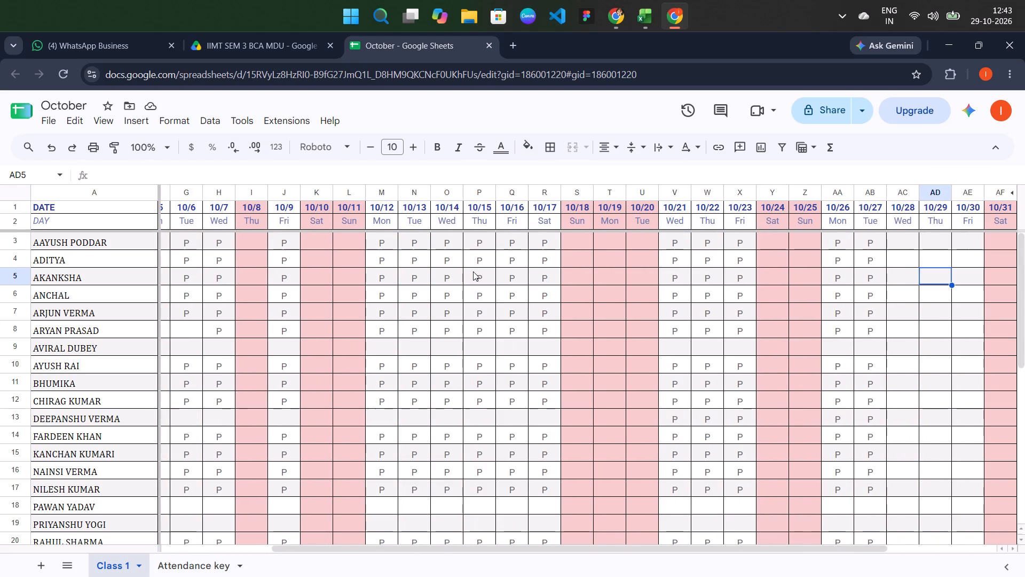
{"action": "key", "text": "Right"}
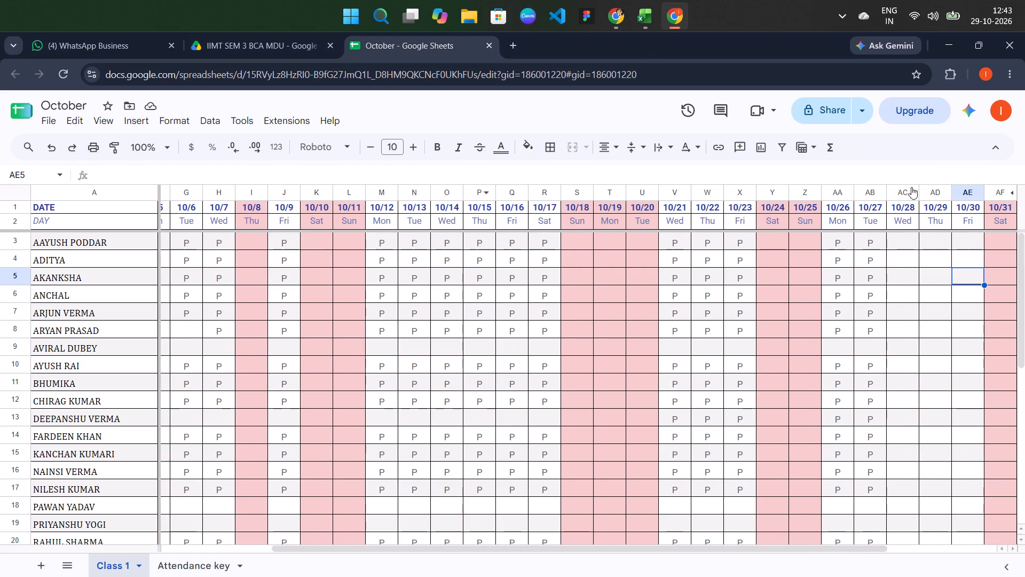
{"action": "left_click", "coordinate": [962, 190]}
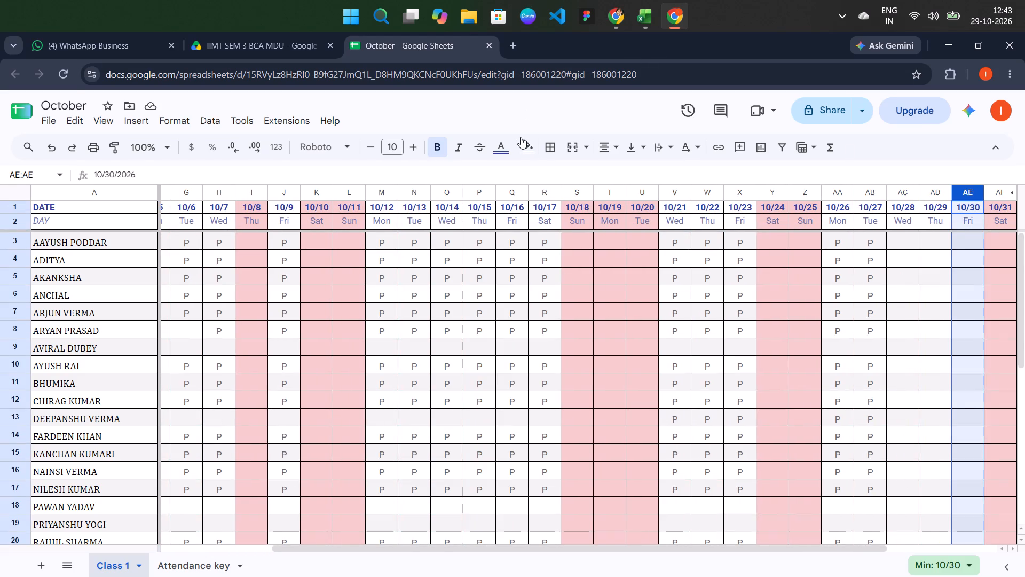
{"action": "left_click", "coordinate": [521, 139]}
{"action": "left_click", "coordinate": [547, 225]}
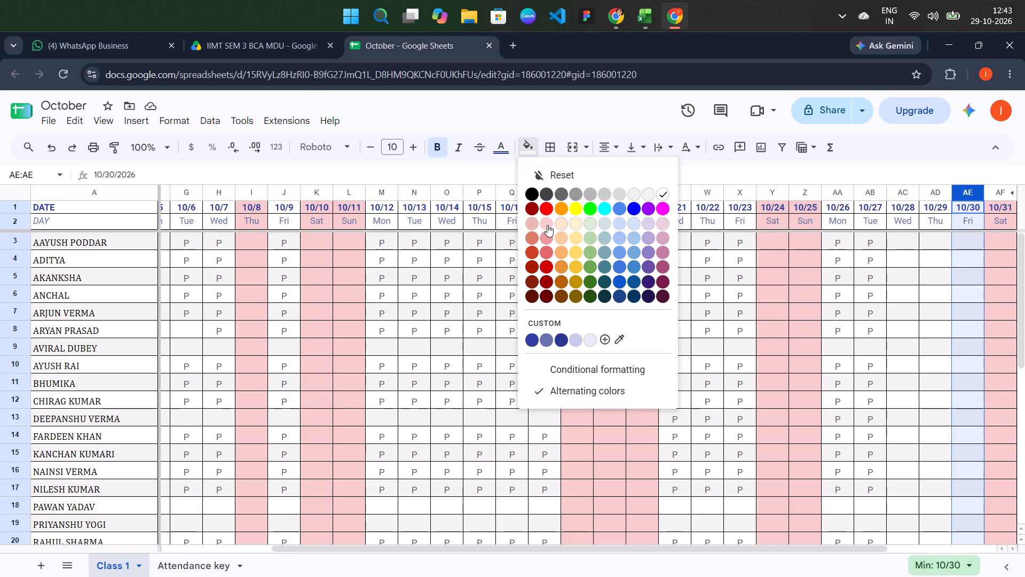
{"action": "left_click", "coordinate": [943, 332]}
Copy SUBHASH's P marks for 10/26 and 10/27 into the same dates of SAVEZ's row.
{"action": "scroll", "coordinate": [943, 332], "scroll_direction": "up", "scroll_amount": 1}
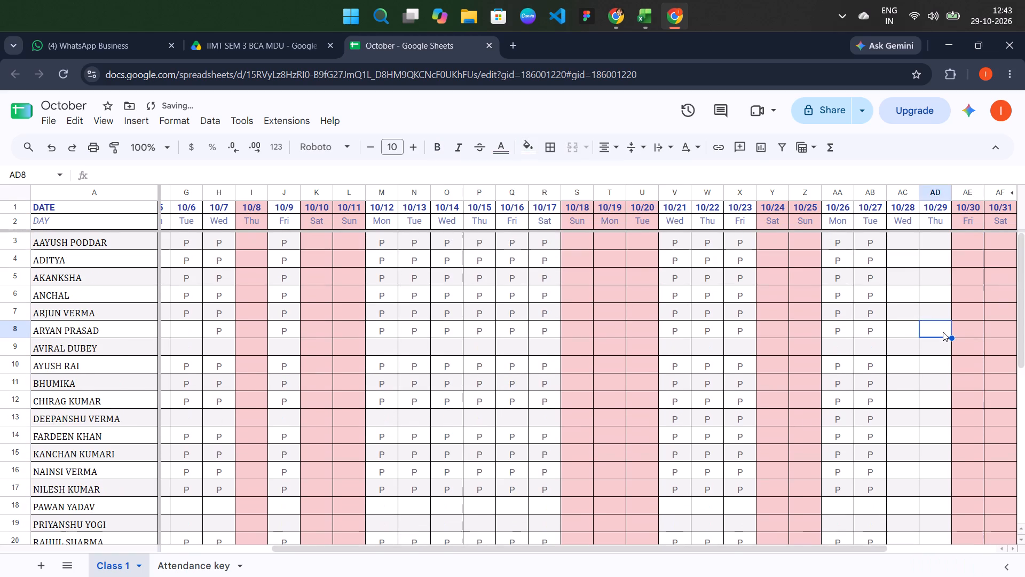
{"action": "scroll", "coordinate": [943, 332], "scroll_direction": "down", "scroll_amount": 4}
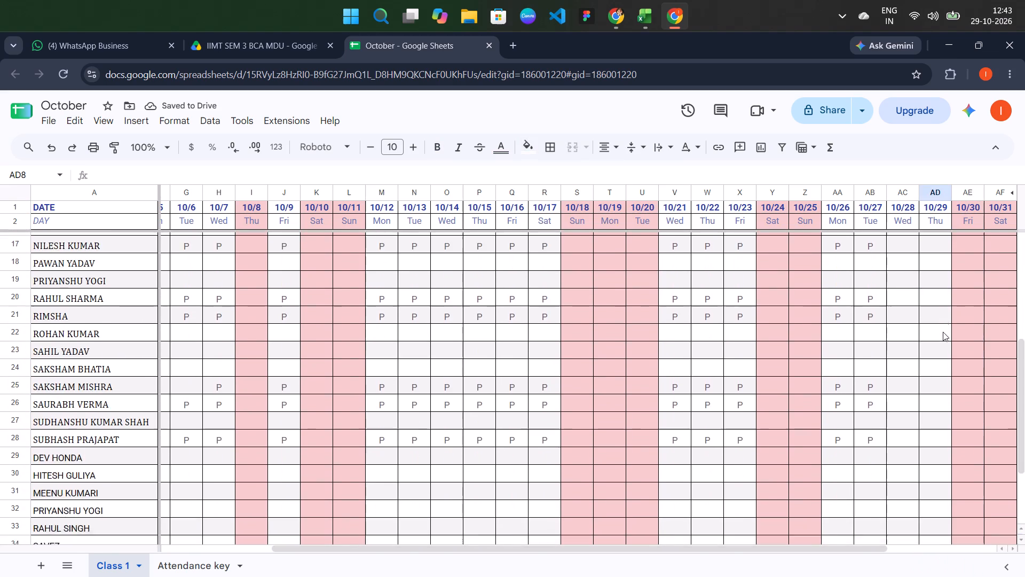
{"action": "scroll", "coordinate": [943, 332], "scroll_direction": "down", "scroll_amount": 3}
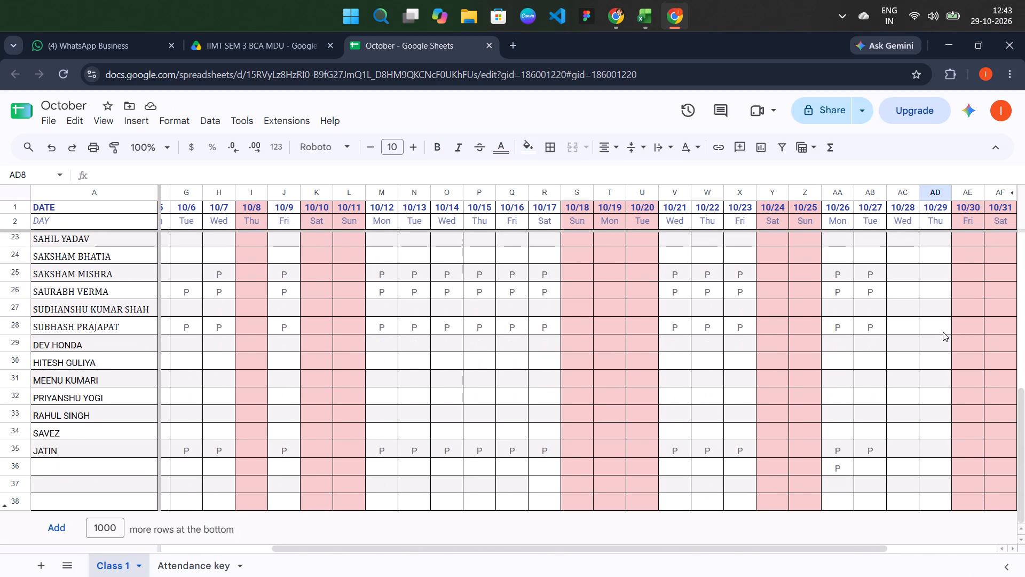
{"action": "scroll", "coordinate": [943, 332], "scroll_direction": "down", "scroll_amount": 1}
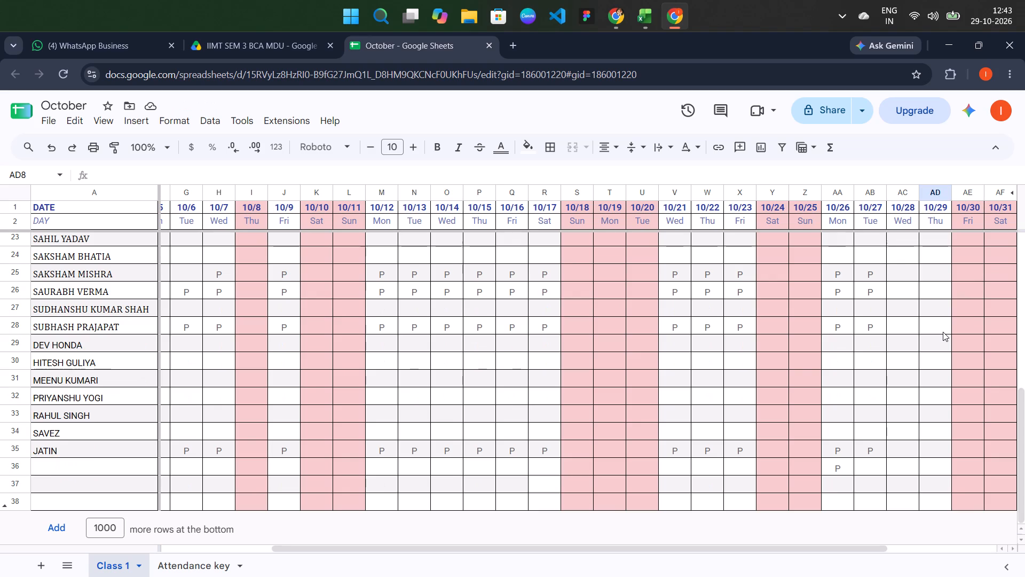
{"action": "scroll", "coordinate": [943, 332], "scroll_direction": "down", "scroll_amount": 1}
{"action": "scroll", "coordinate": [943, 332], "scroll_direction": "up", "scroll_amount": 1}
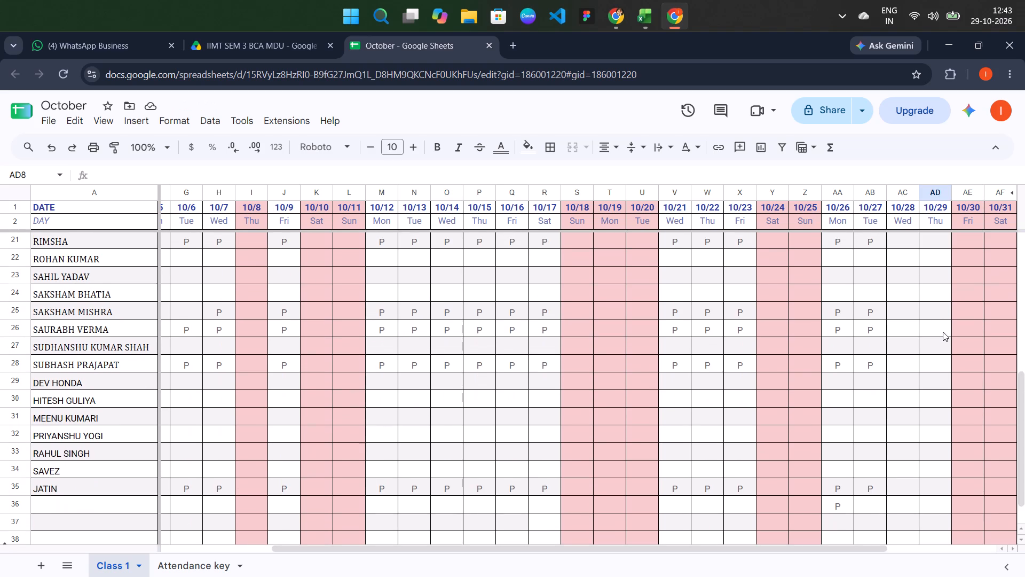
{"action": "scroll", "coordinate": [943, 332], "scroll_direction": "up", "scroll_amount": 1}
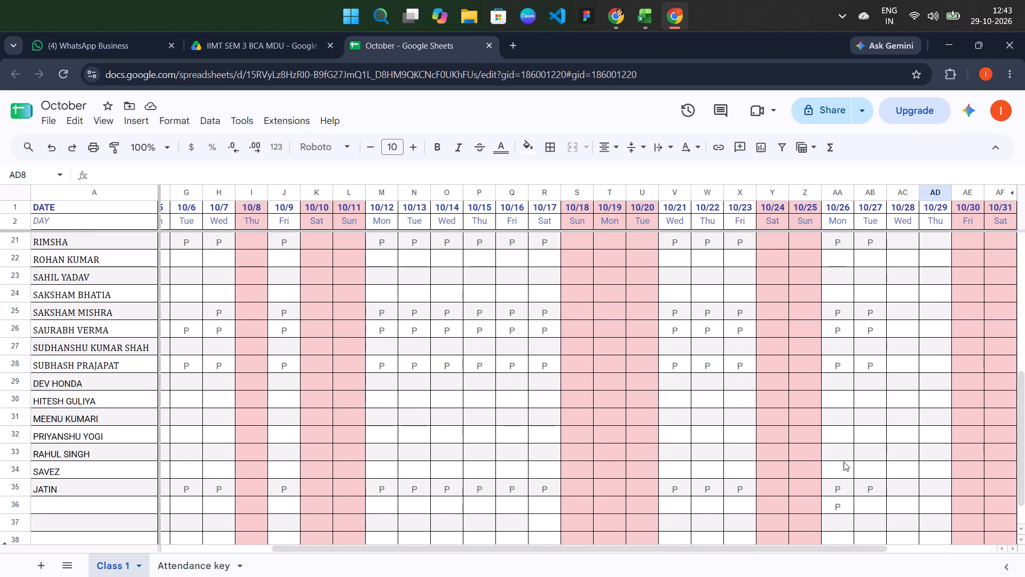
{"action": "left_click", "coordinate": [845, 472]}
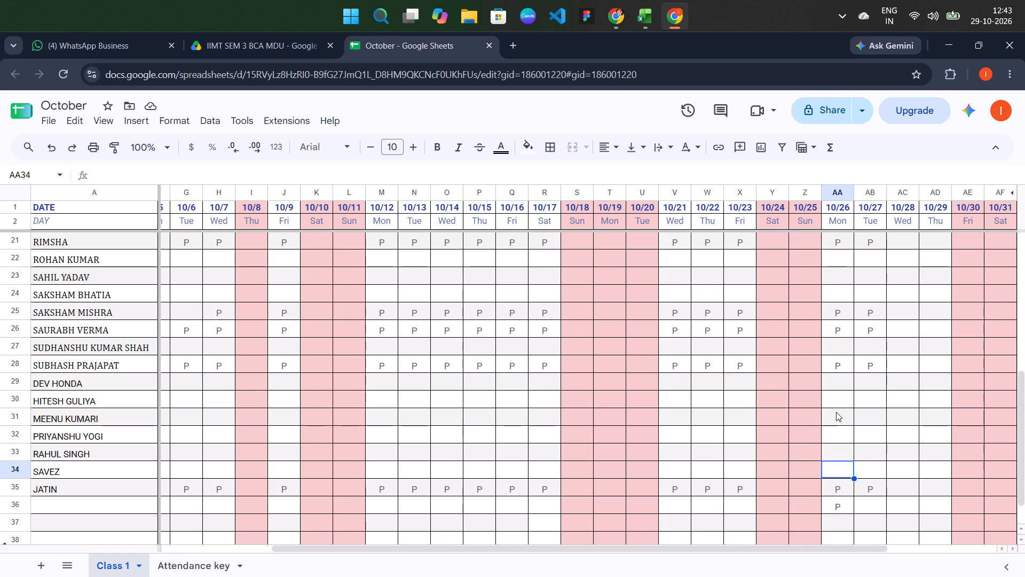
{"action": "left_click_drag", "start_coordinate": [837, 368], "coordinate": [869, 358]}
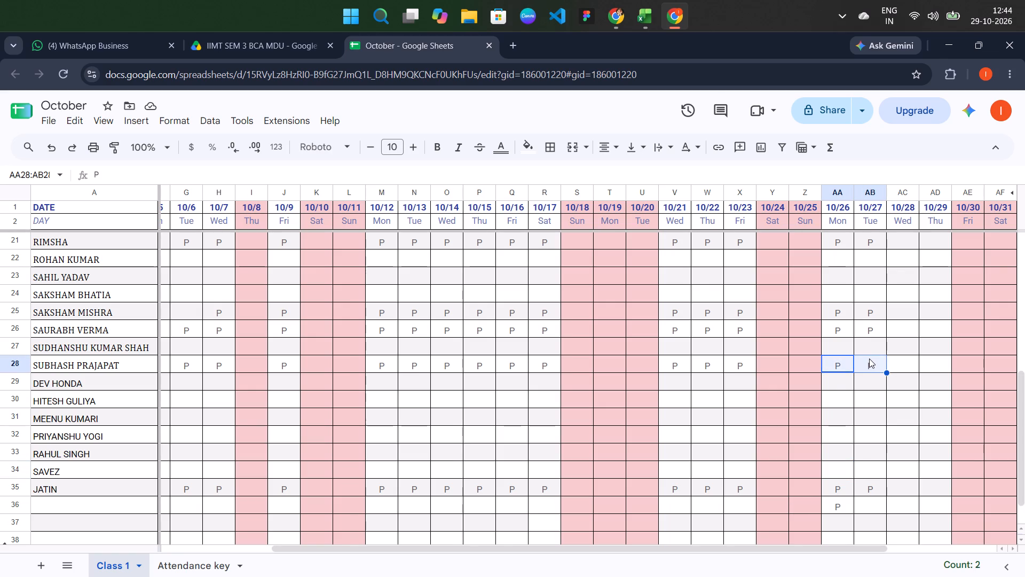
{"action": "key", "text": "ctrl+c"}
{"action": "key", "text": "ctrl+c"}
{"action": "left_click", "coordinate": [841, 472]}
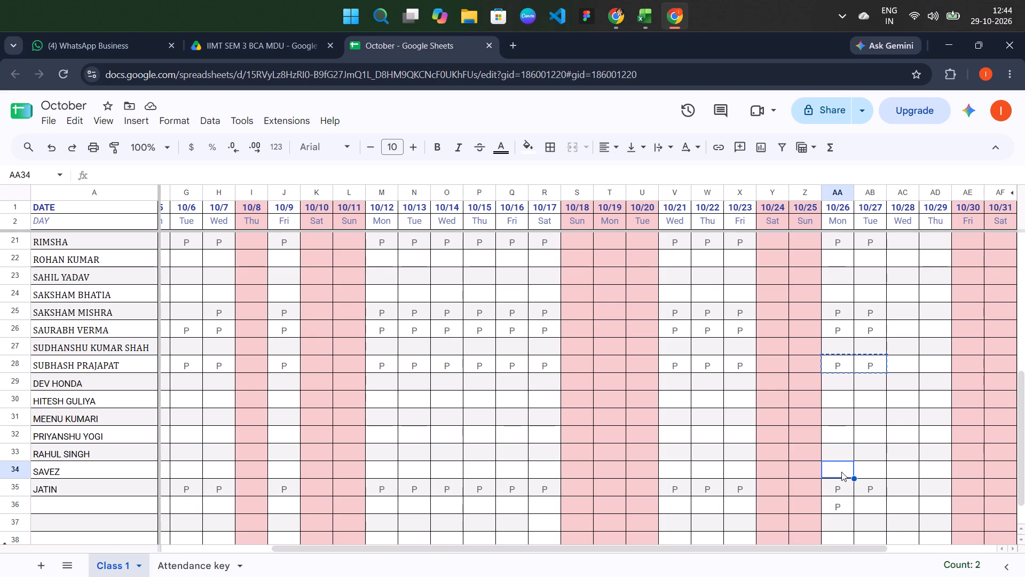
{"action": "key", "text": "ctrl+v"}
Paste the two copied P marks into 10/22 and 10/23 of SAVEZ's row as well.
{"action": "key", "text": "Left"}
{"action": "key", "text": "Left"}
{"action": "key", "text": "Left"}
{"action": "key", "text": "Left"}
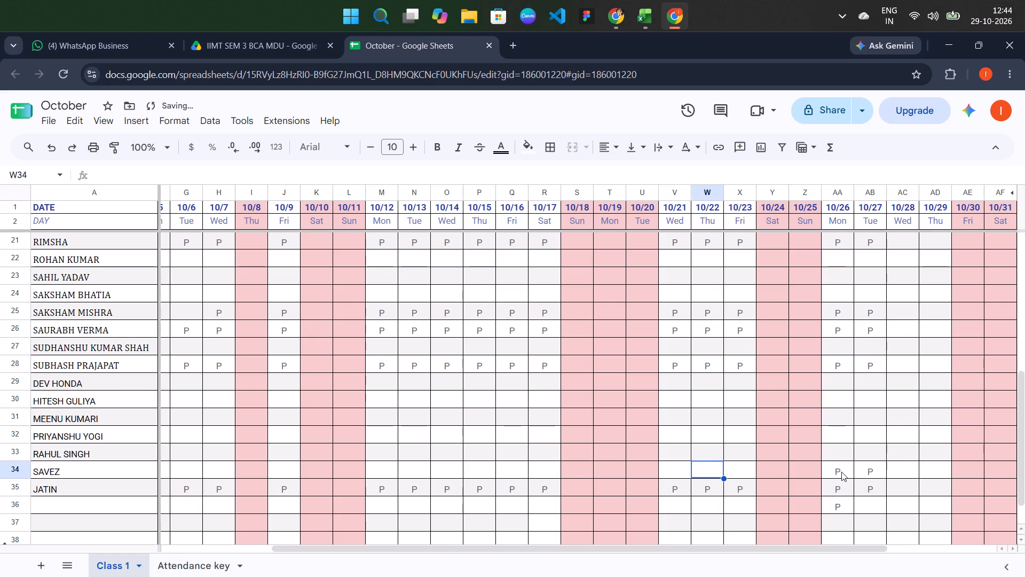
{"action": "key", "text": "ctrl+v"}
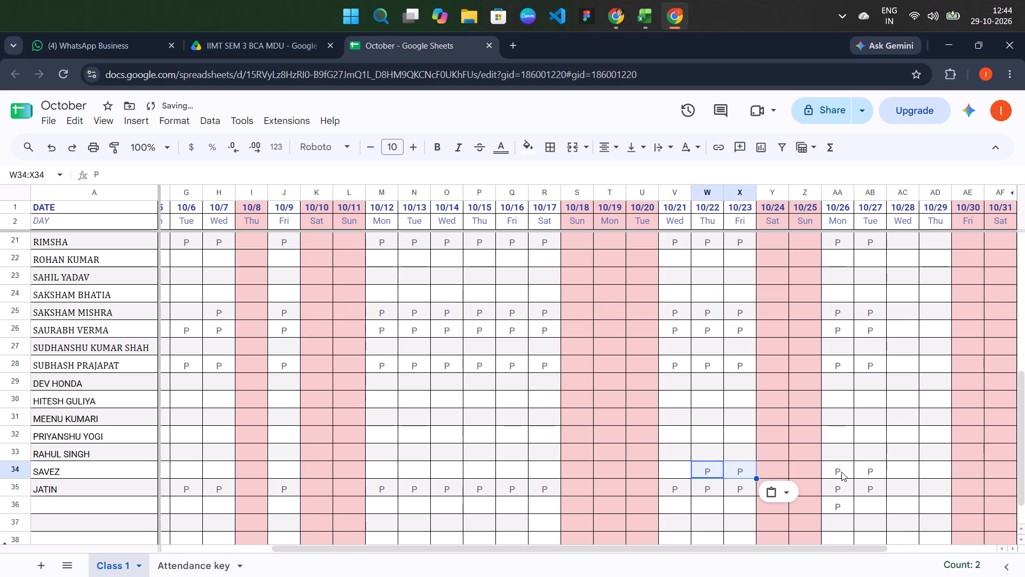
{"action": "left_click", "coordinate": [924, 514]}
Select the P marks for 10/26 and 10/27 at the top of the student list, starting from AAYUSH's row.
{"action": "scroll", "coordinate": [924, 514], "scroll_direction": "up", "scroll_amount": 1}
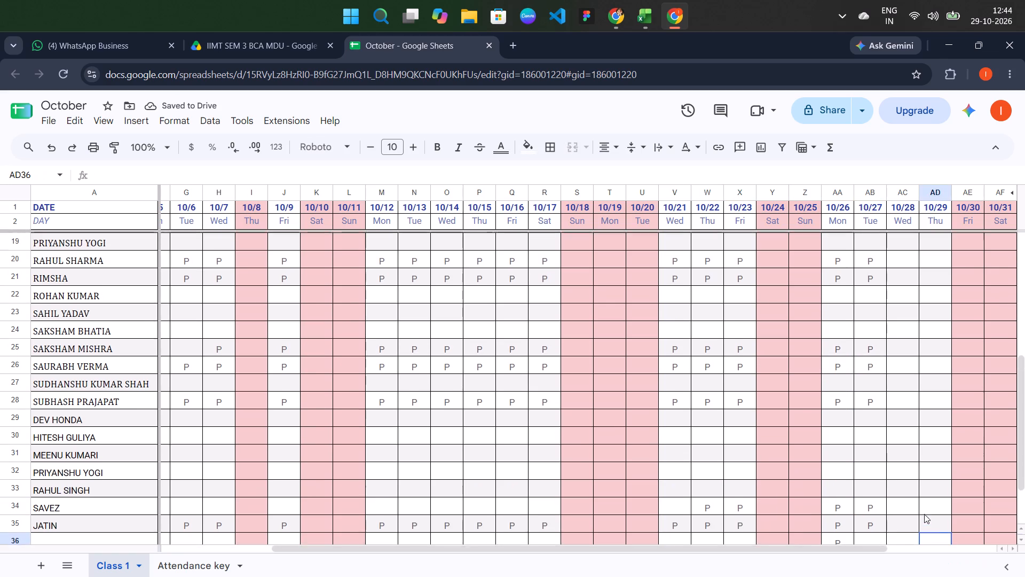
{"action": "scroll", "coordinate": [924, 514], "scroll_direction": "up", "scroll_amount": 3}
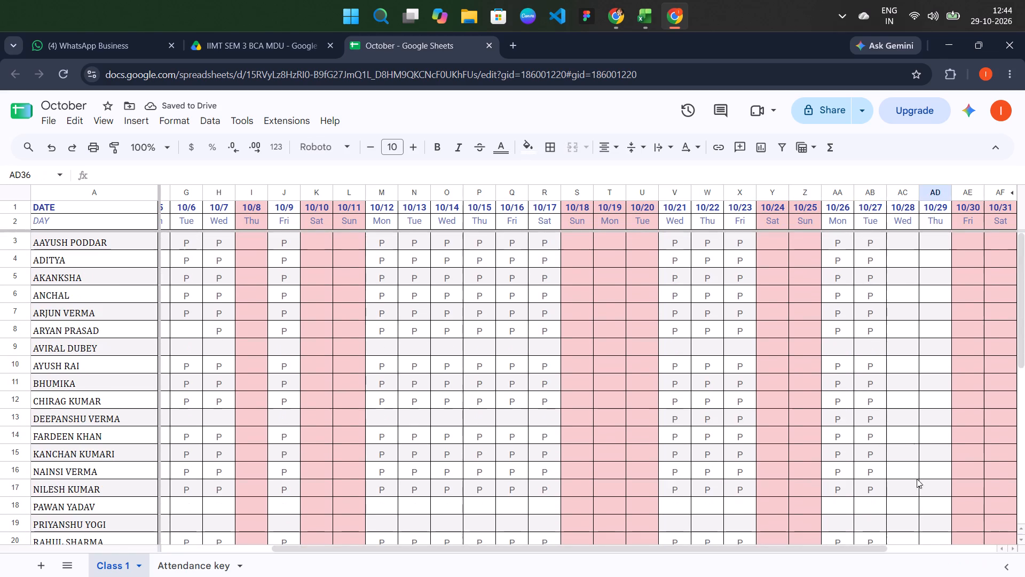
{"action": "left_click_drag", "start_coordinate": [842, 243], "coordinate": [859, 262]}
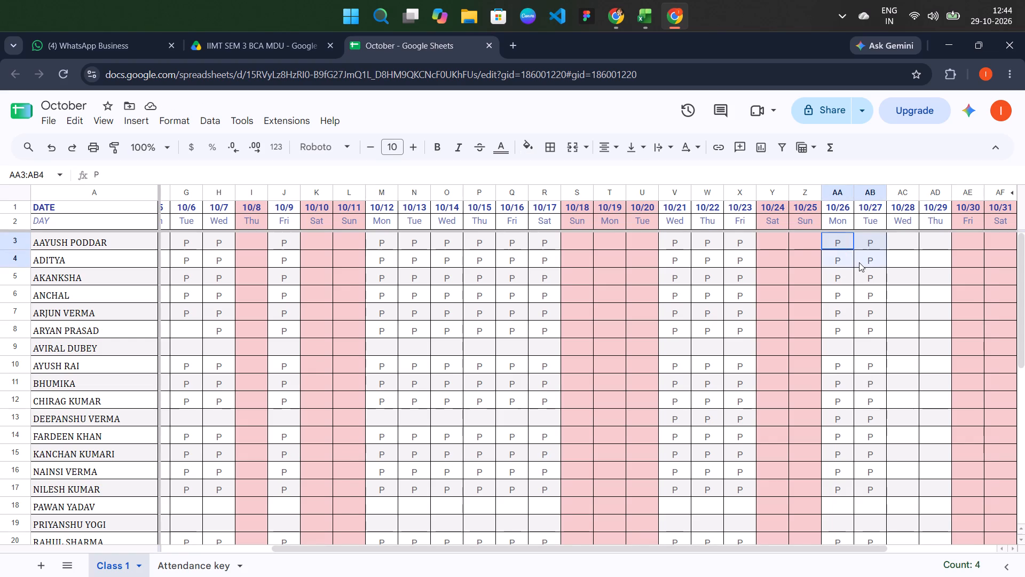
{"action": "left_click_drag", "start_coordinate": [859, 262], "coordinate": [840, 252]}
{"action": "left_click", "coordinate": [869, 243]}
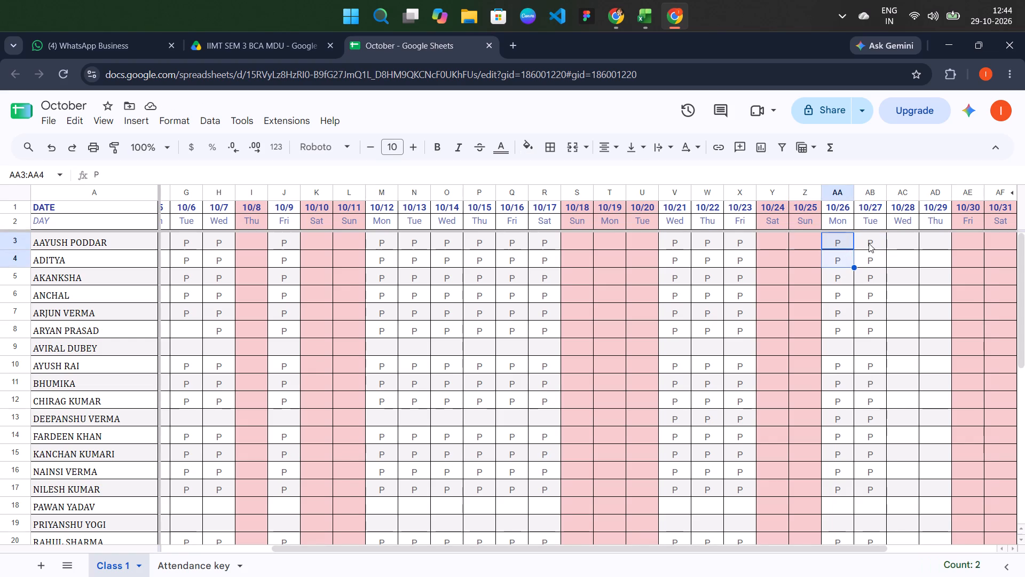
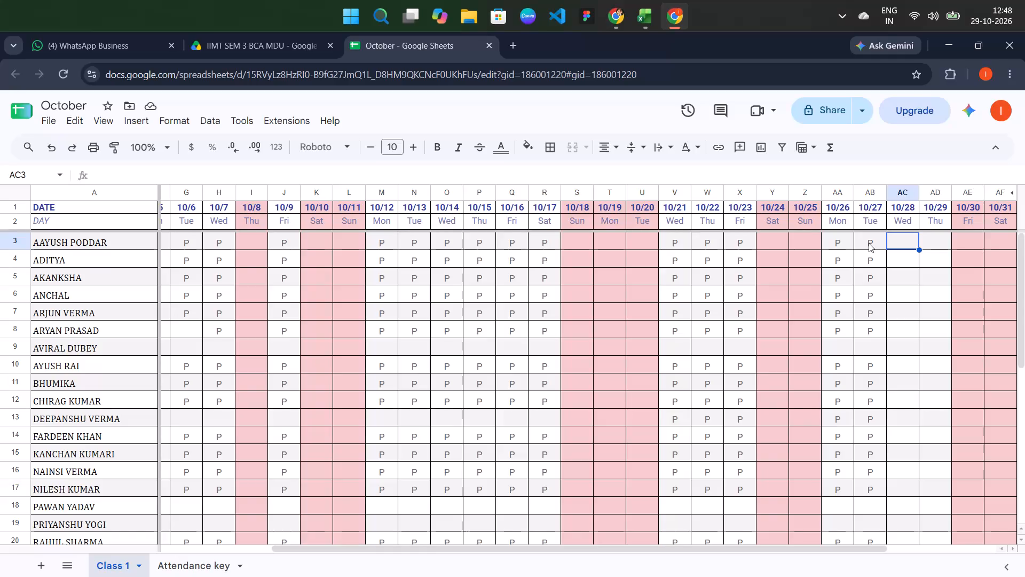
Review the student list row by row along the empty 10/28 column, from ADITYA's row through the row below JATIN.
{"action": "key", "text": "Down"}
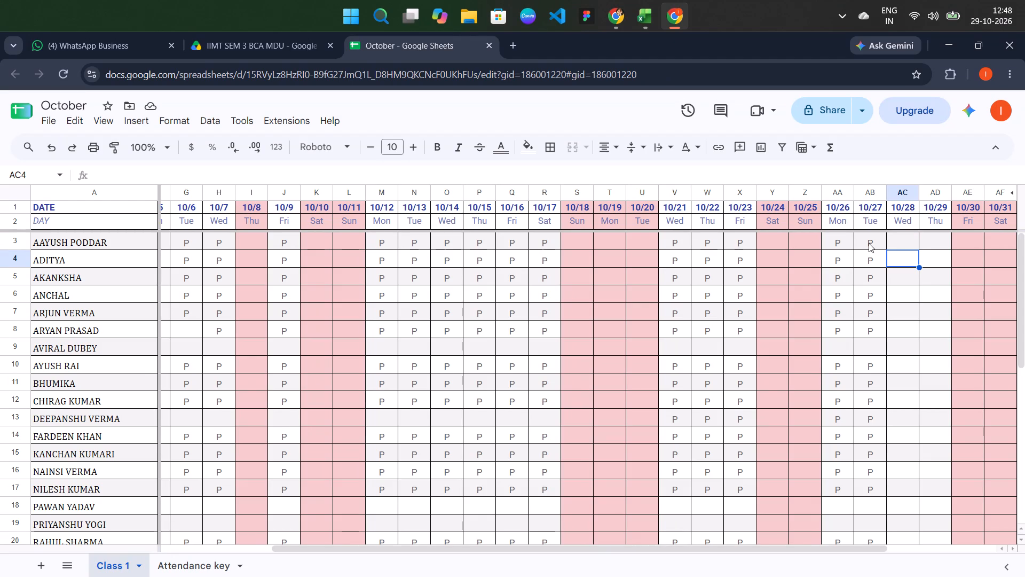
{"action": "key", "text": "Down"}
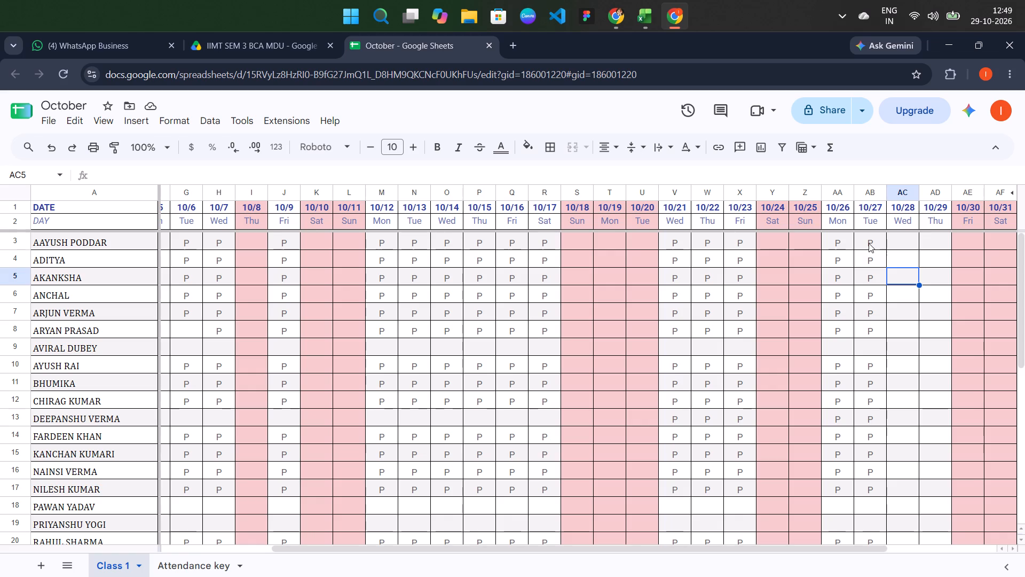
{"action": "key", "text": "Down"}
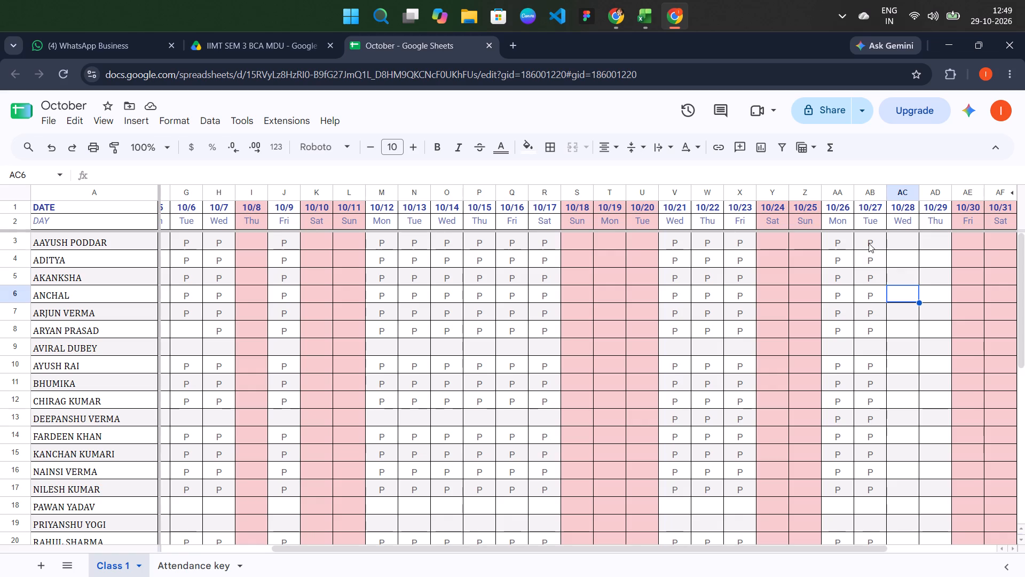
{"action": "key", "text": "Down"}
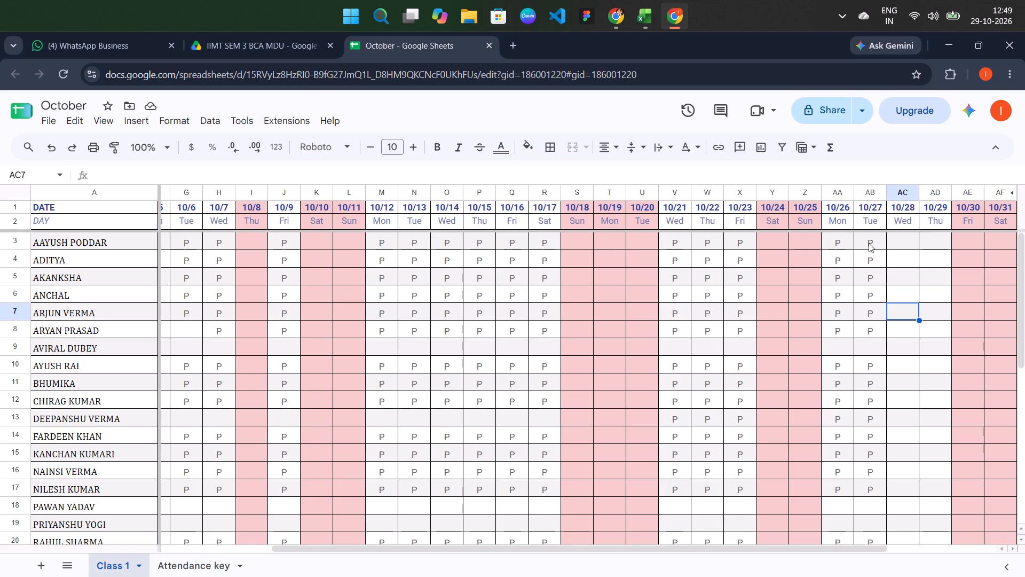
{"action": "key", "text": "Down"}
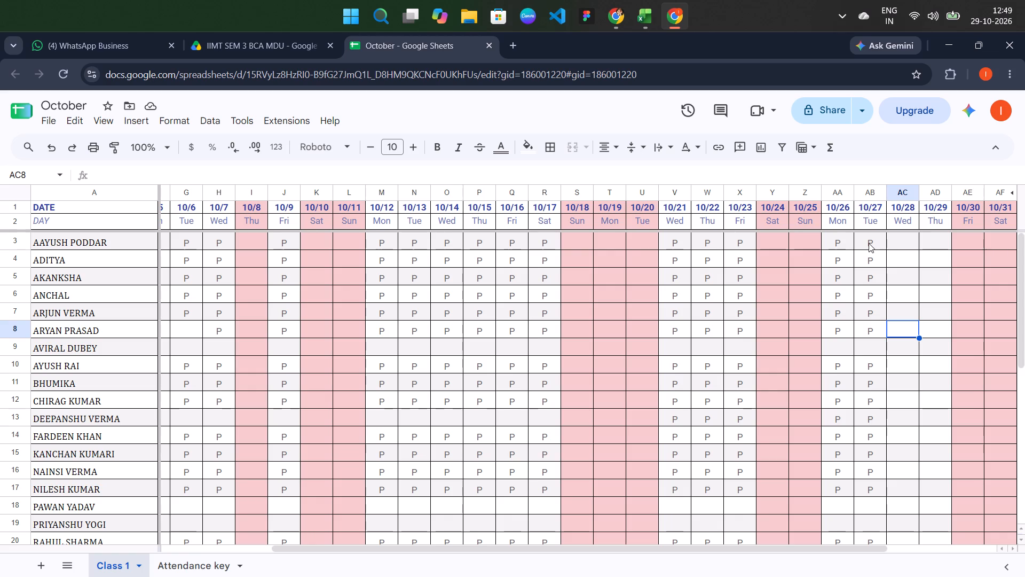
{"action": "key", "text": "Down"}
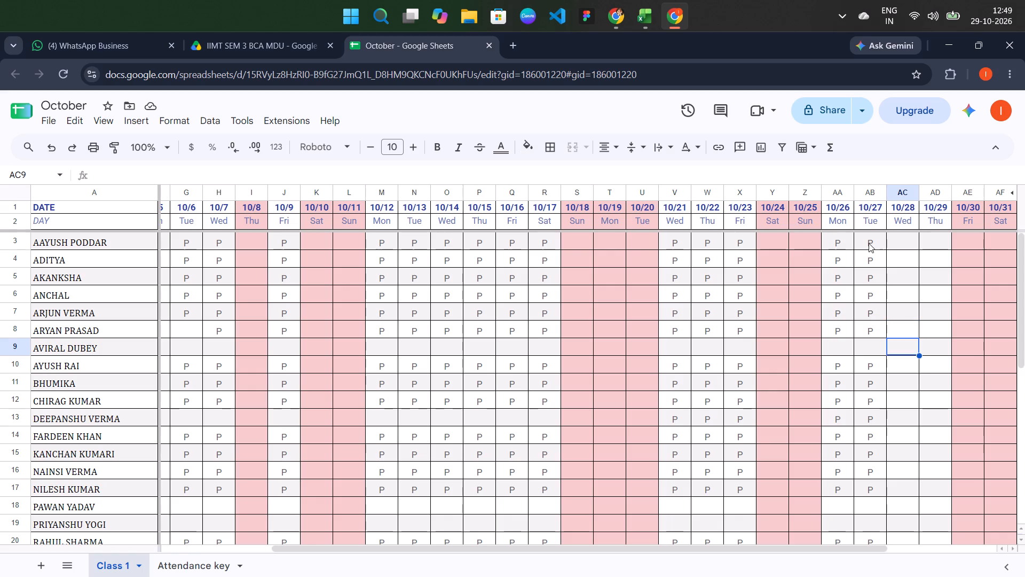
{"action": "key", "text": "Down"}
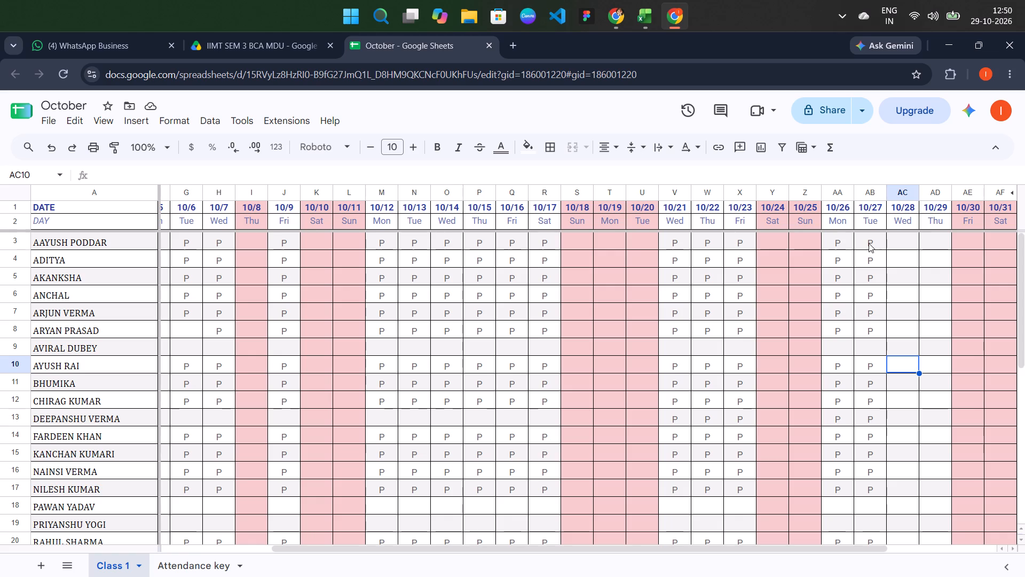
{"action": "key", "text": "Down"}
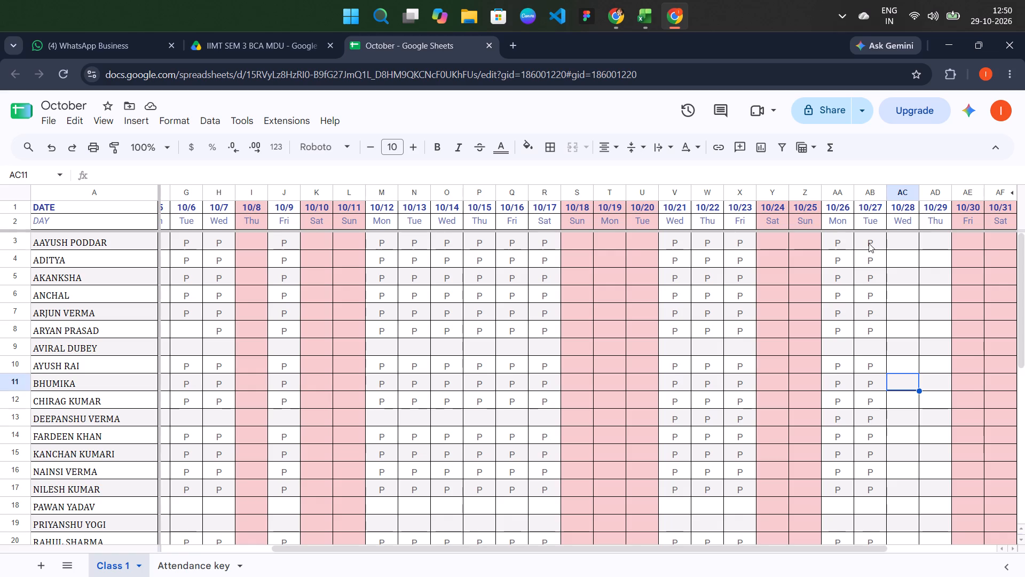
{"action": "key", "text": "Down"}
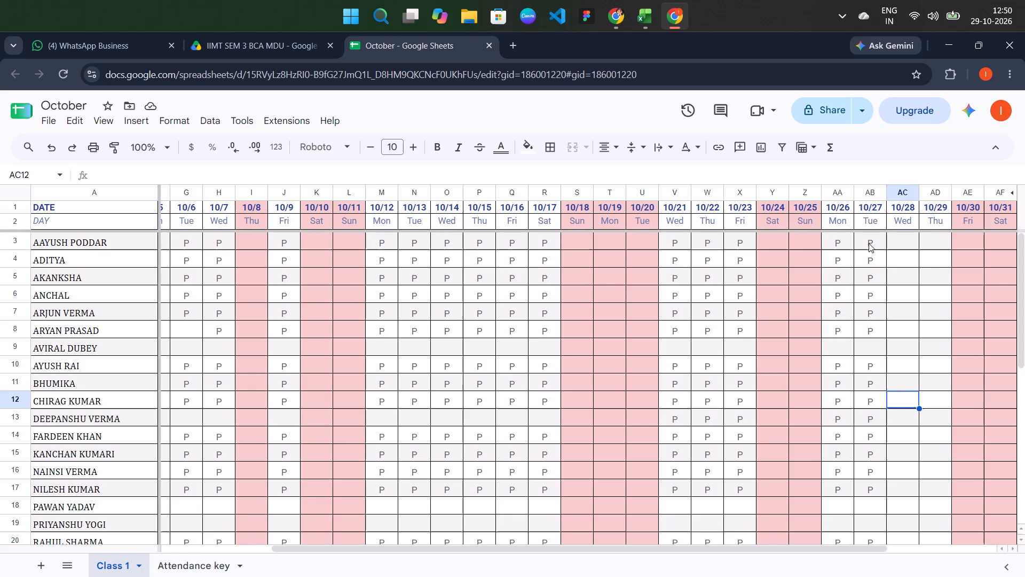
{"action": "key", "text": "Down"}
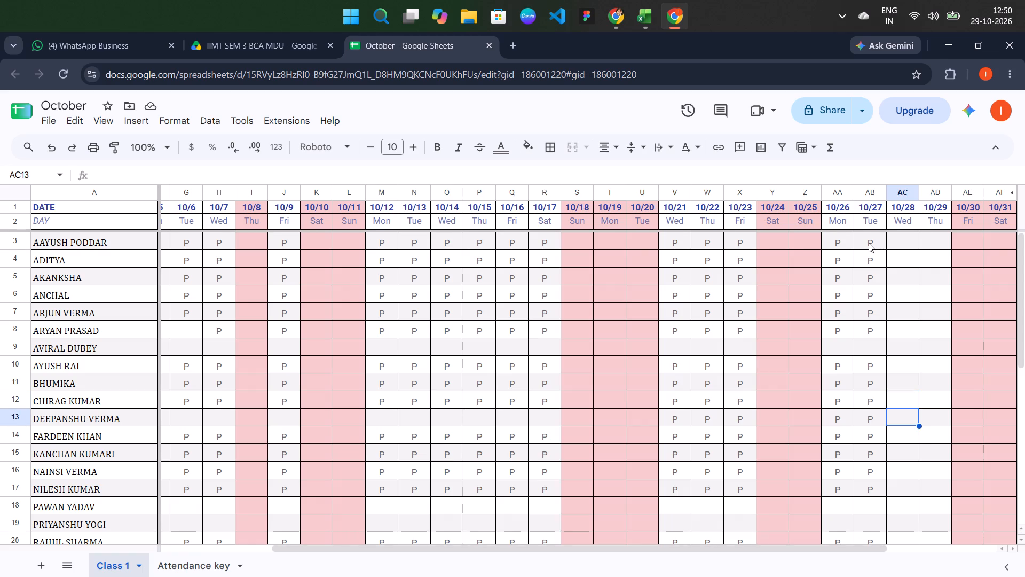
{"action": "key", "text": "Down"}
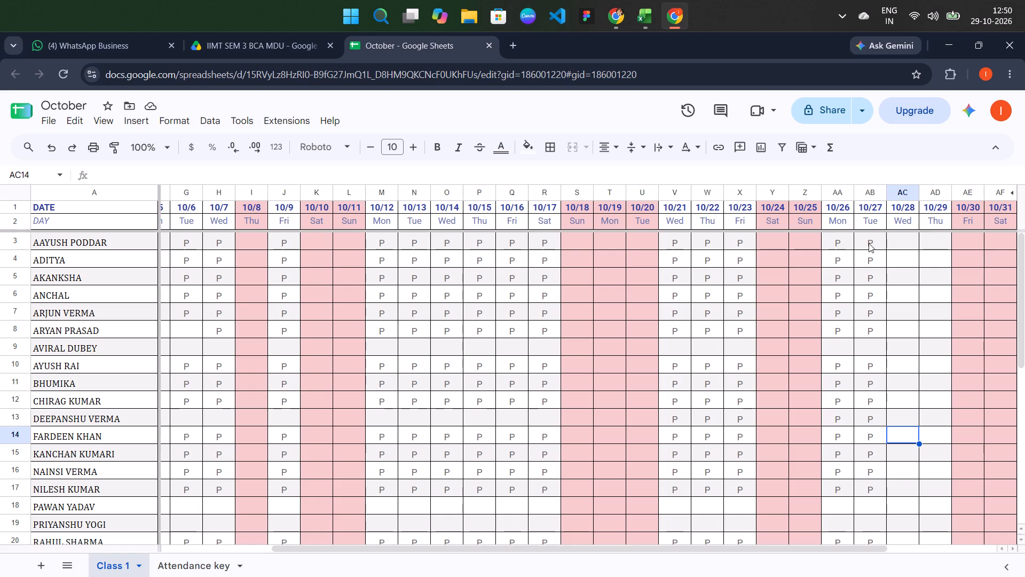
{"action": "key", "text": "Down"}
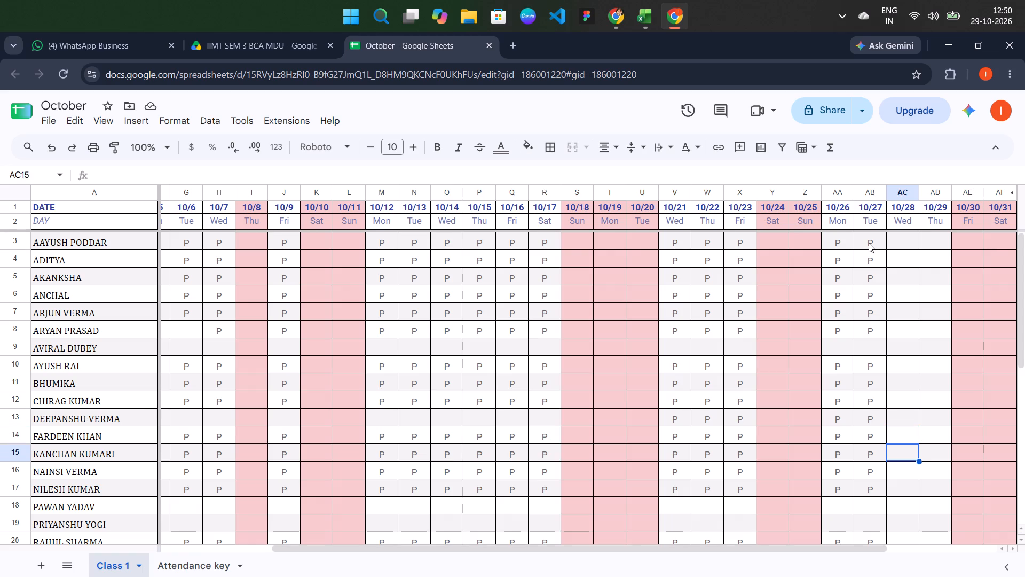
{"action": "key", "text": "Down"}
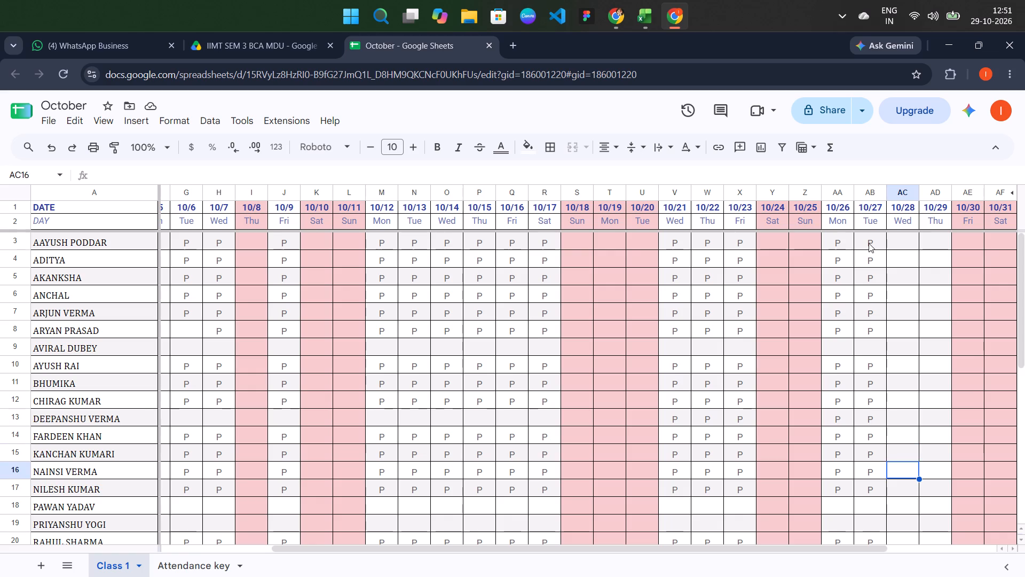
{"action": "key", "text": "Down"}
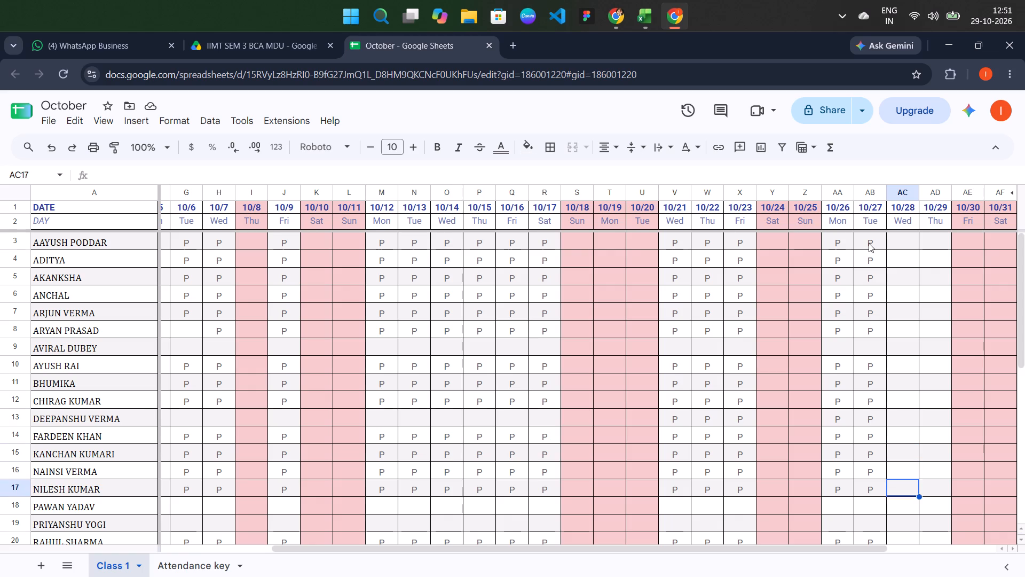
{"action": "key", "text": "Down"}
{"action": "key", "text": "Down"}
{"action": "key", "text": "Down"}
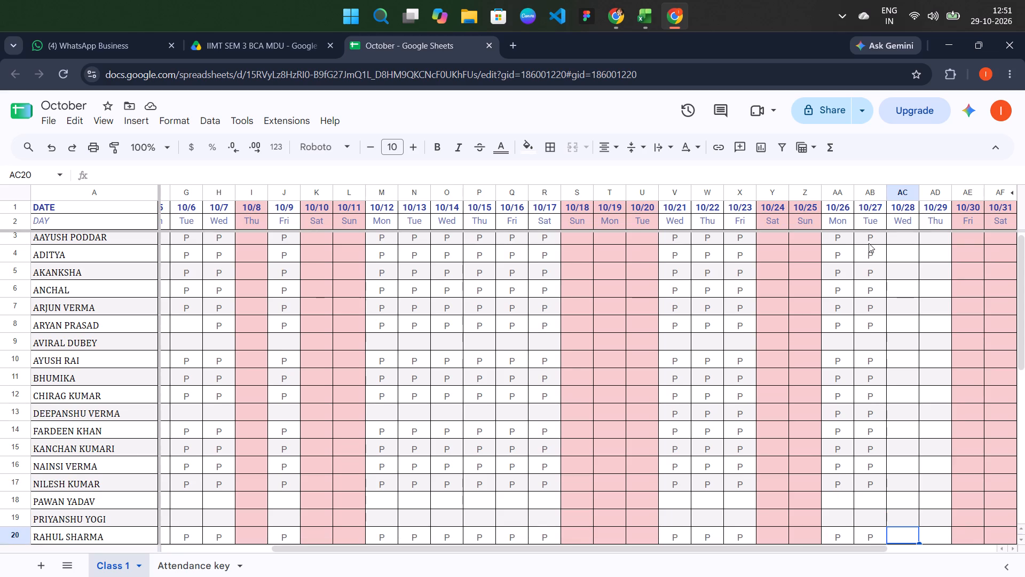
{"action": "key", "text": "Down"}
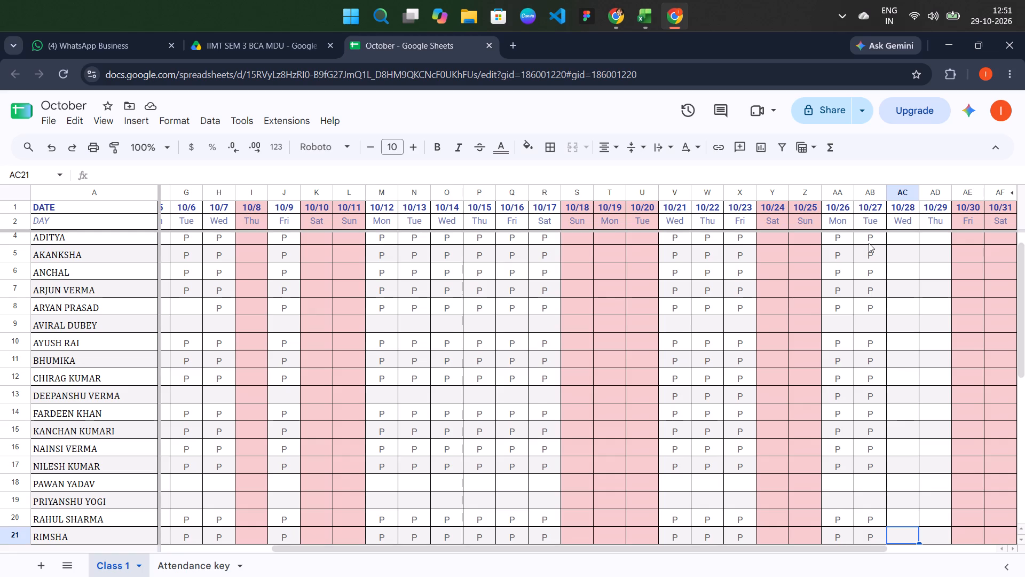
{"action": "key", "text": "Down"}
{"action": "key", "text": "Down"}
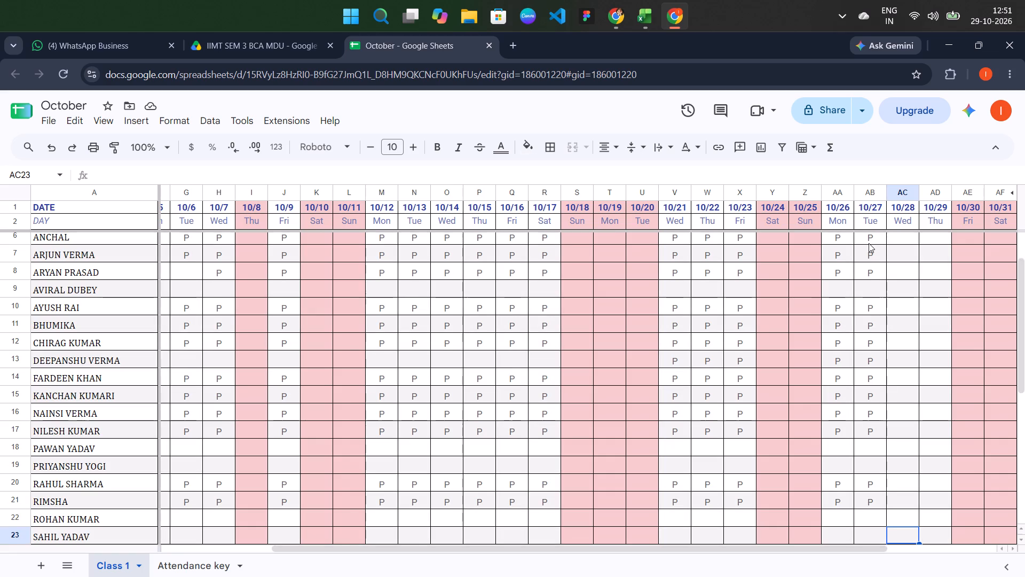
{"action": "key", "text": "Down"}
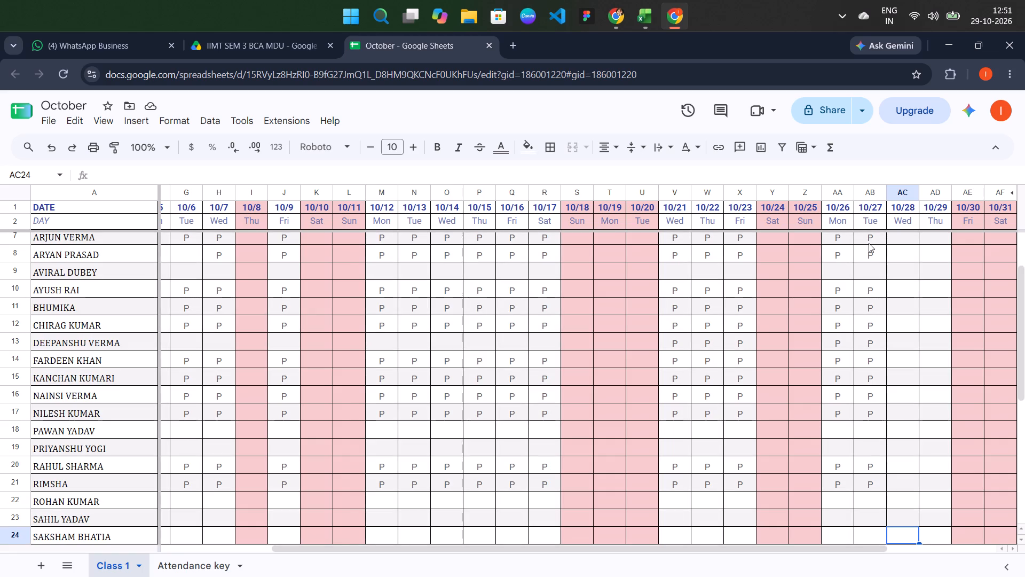
{"action": "key", "text": "Down"}
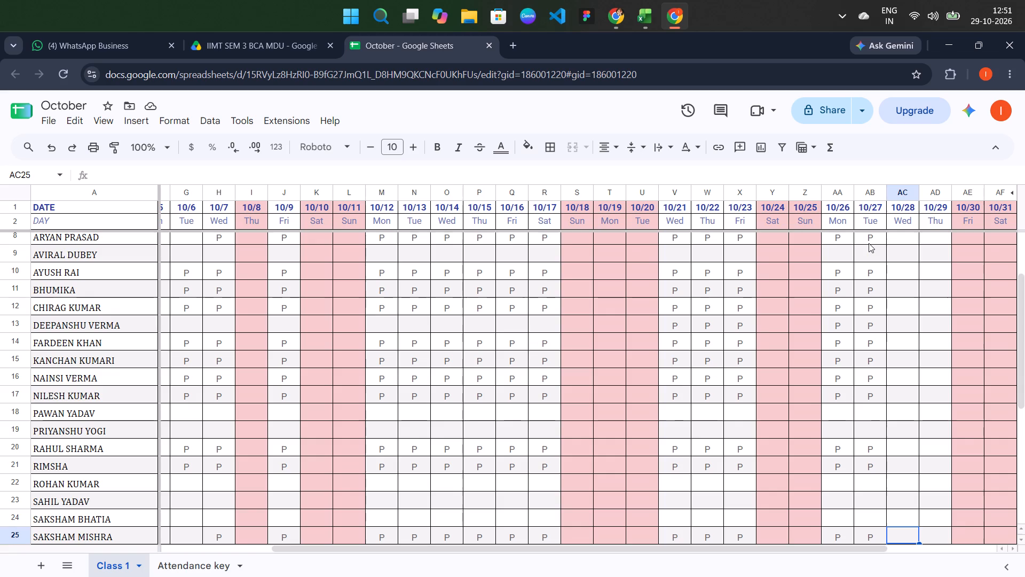
{"action": "key", "text": "Down"}
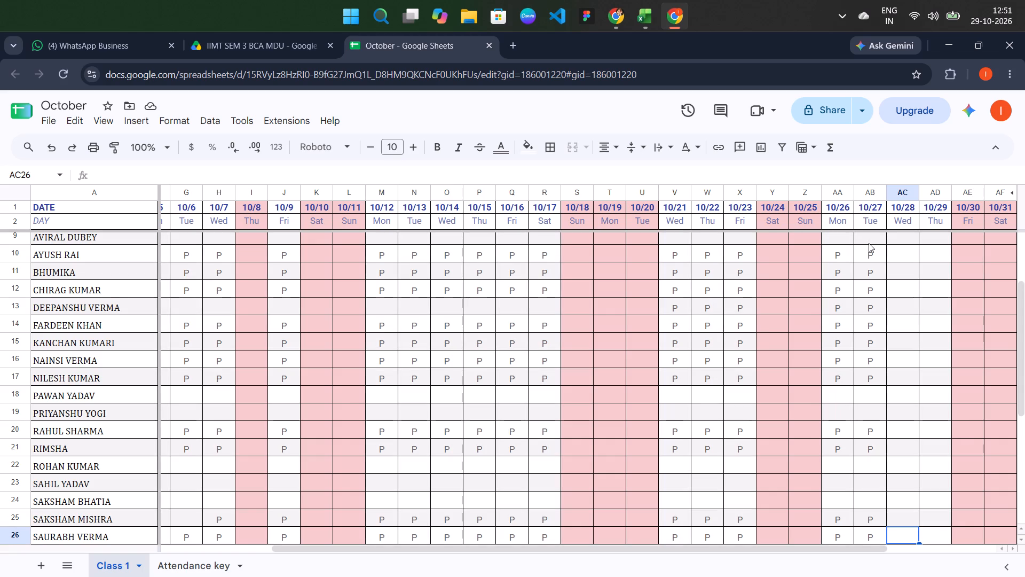
{"action": "key", "text": "Down"}
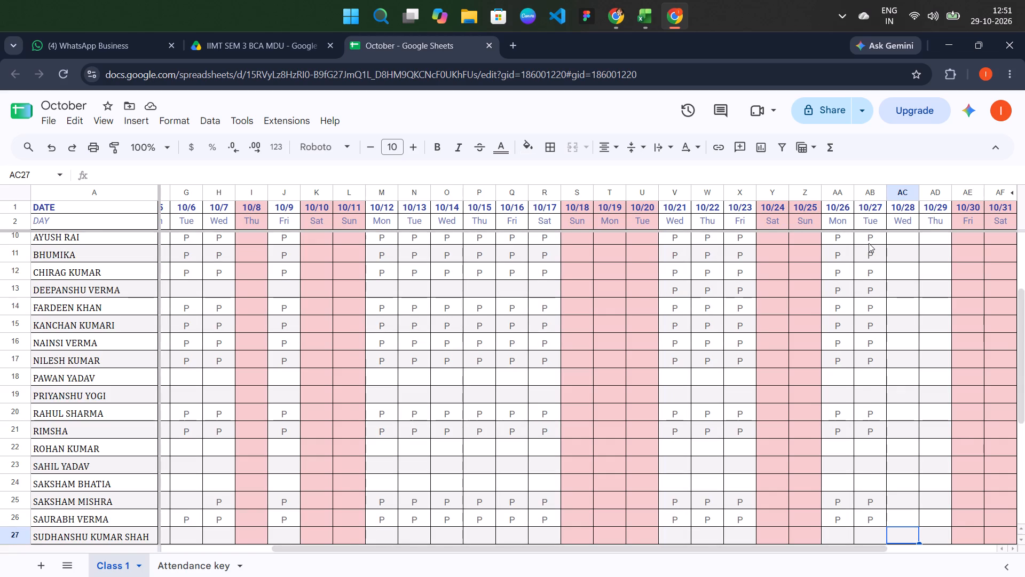
{"action": "key", "text": "Down"}
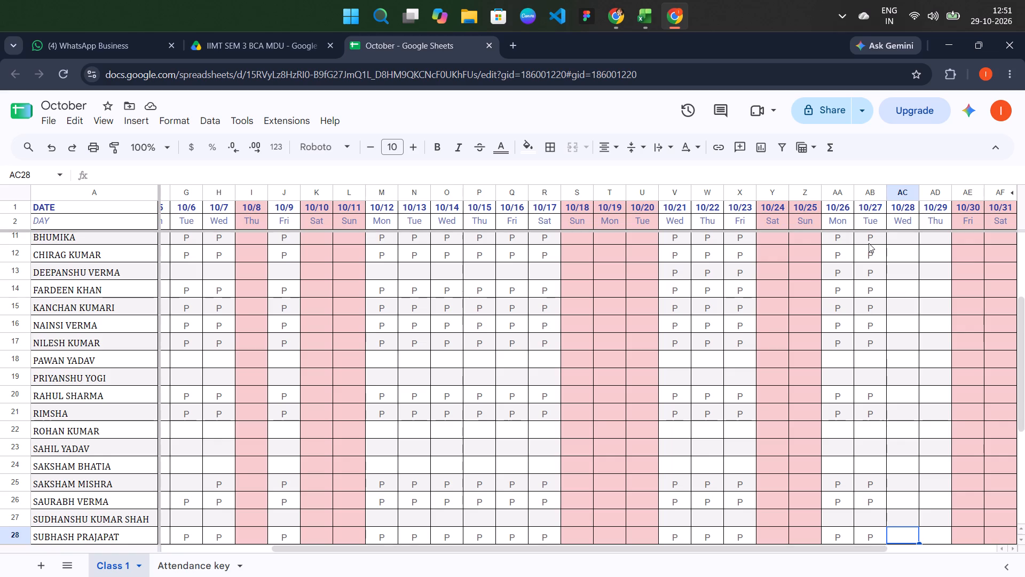
{"action": "key", "text": "Down"}
{"action": "key", "text": "Down"}
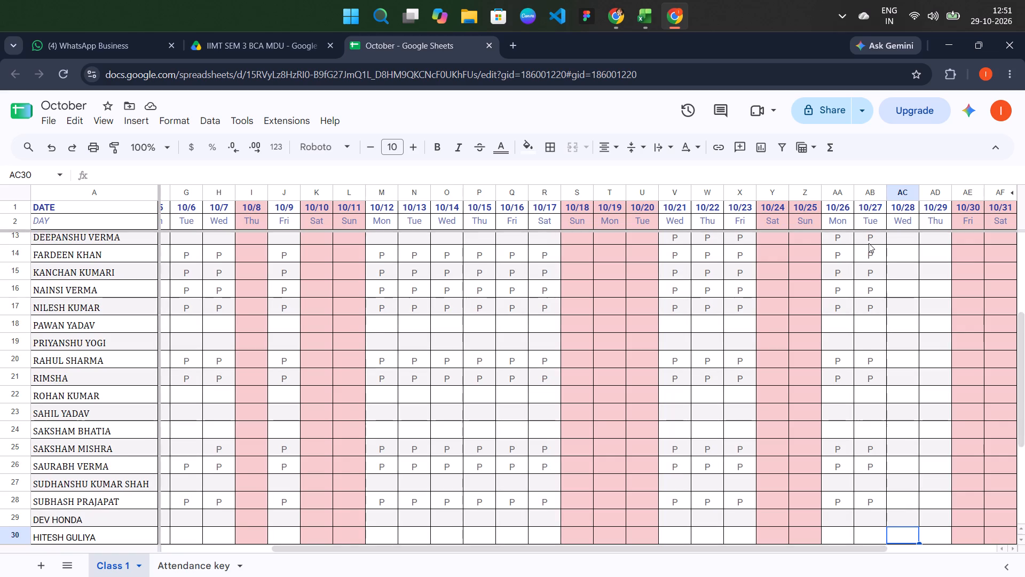
{"action": "key", "text": "Down"}
{"action": "key", "text": "Down"}
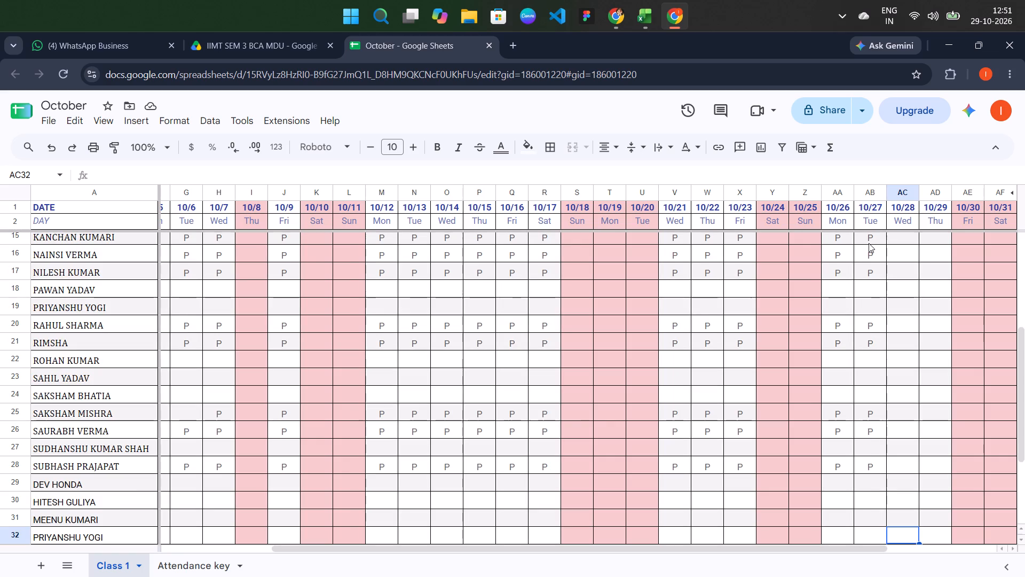
{"action": "key", "text": "Down"}
{"action": "key", "text": "Down"}
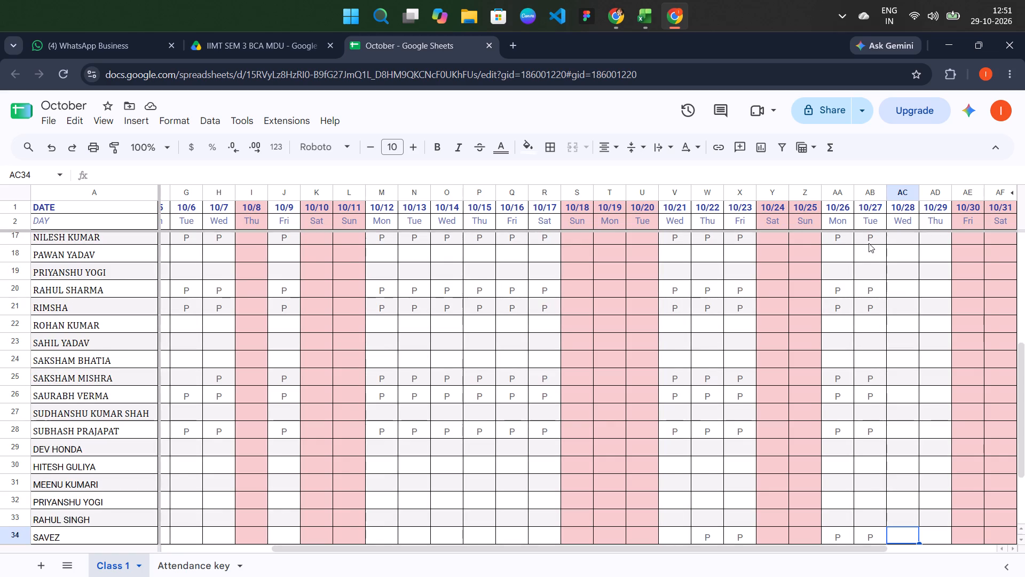
{"action": "key", "text": "Down"}
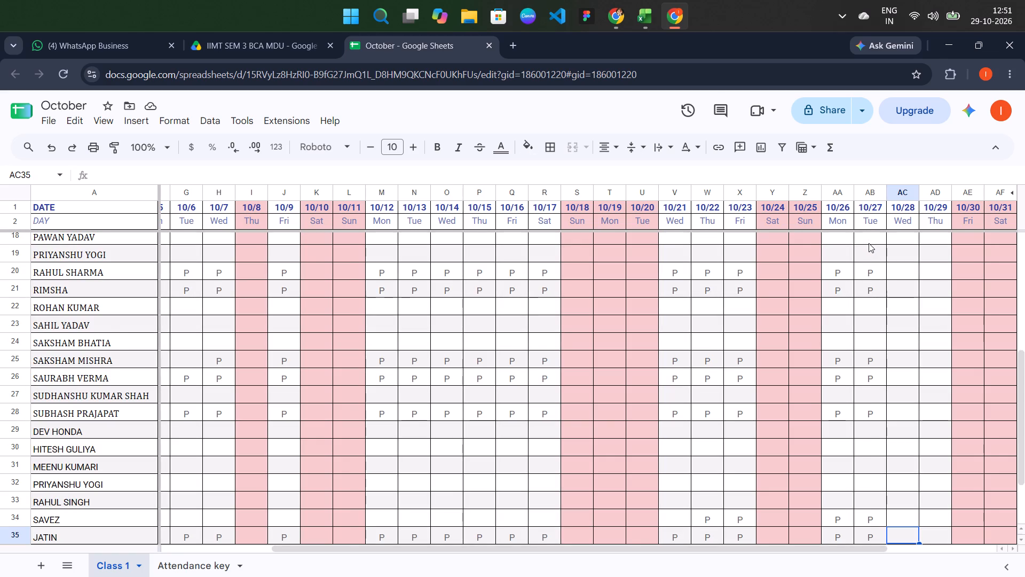
{"action": "key", "text": "Down"}
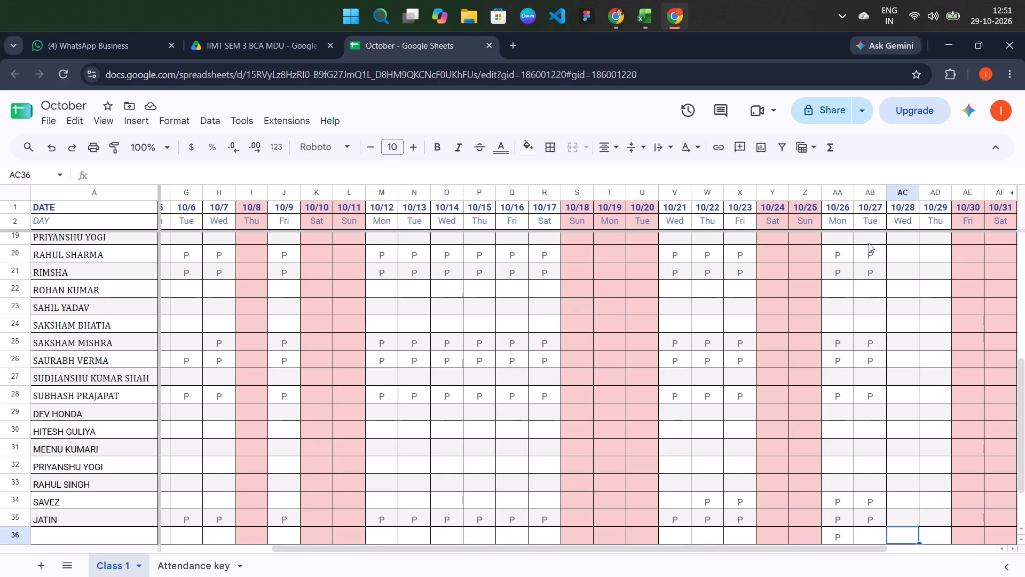
Copy the 10/26 and 10/27 marks of rows 3 to 38 into 10/28 and 10/29 of the same rows.
{"action": "scroll", "coordinate": [869, 243], "scroll_direction": "up", "scroll_amount": 1}
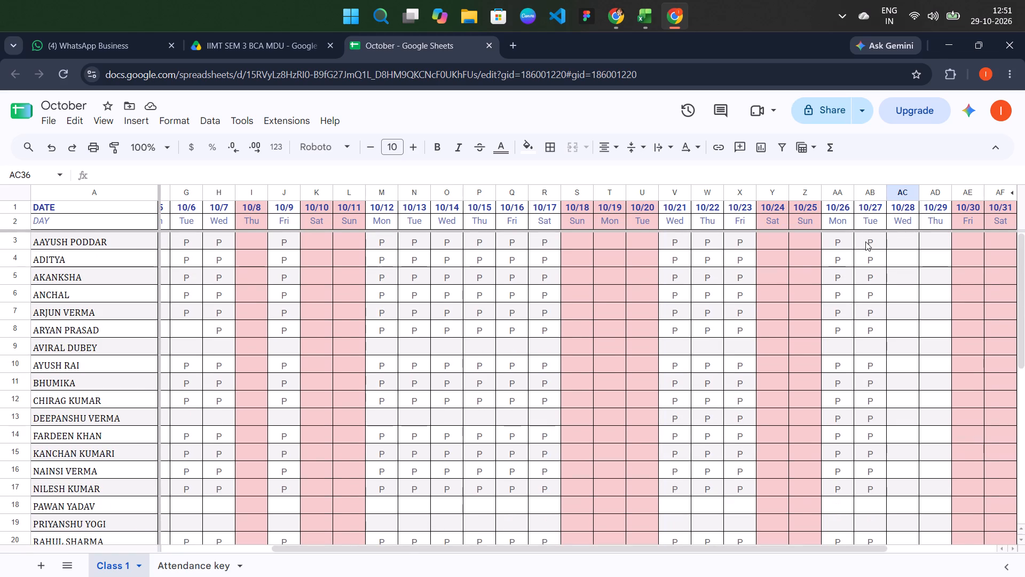
{"action": "left_click", "coordinate": [844, 241]}
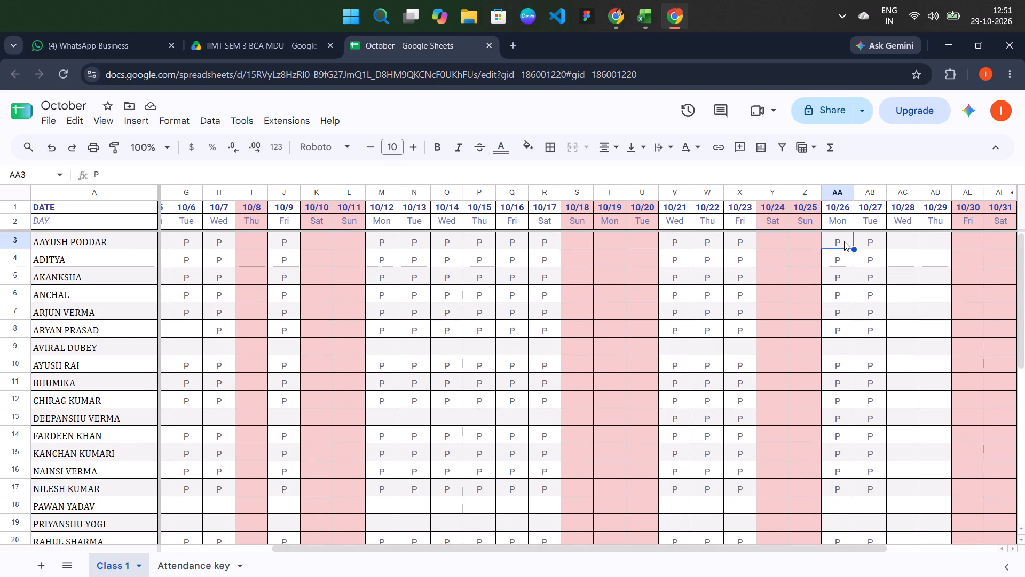
{"action": "key", "text": "shift+Right"}
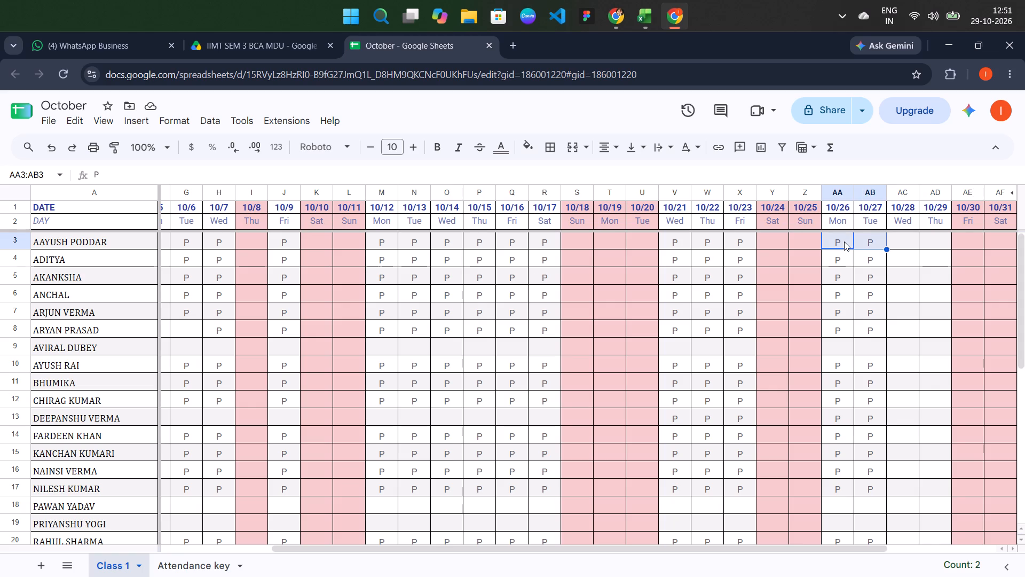
{"action": "key", "text": "shift+Down"}
{"action": "key", "text": "shift+Down"}
{"action": "key", "text": "shift+Down"}
{"action": "key", "text": "shift+Down"}
{"action": "key", "text": "shift+Down"}
{"action": "key", "text": "shift+Down"}
{"action": "key", "text": "shift+Down"}
{"action": "key", "text": "shift+Down"}
{"action": "key", "text": "shift+Down"}
{"action": "key", "text": "shift+Down"}
{"action": "key", "text": "shift+Down"}
{"action": "key", "text": "shift+Down"}
{"action": "key", "text": "shift+Down"}
{"action": "key", "text": "shift+Down"}
{"action": "key", "text": "shift+Down"}
{"action": "key", "text": "shift+Down"}
{"action": "key", "text": "shift+Down"}
{"action": "key", "text": "shift+Down"}
{"action": "key", "text": "shift+Down"}
{"action": "key", "text": "shift+Down"}
{"action": "key", "text": "shift+Down"}
{"action": "key", "text": "shift+Down"}
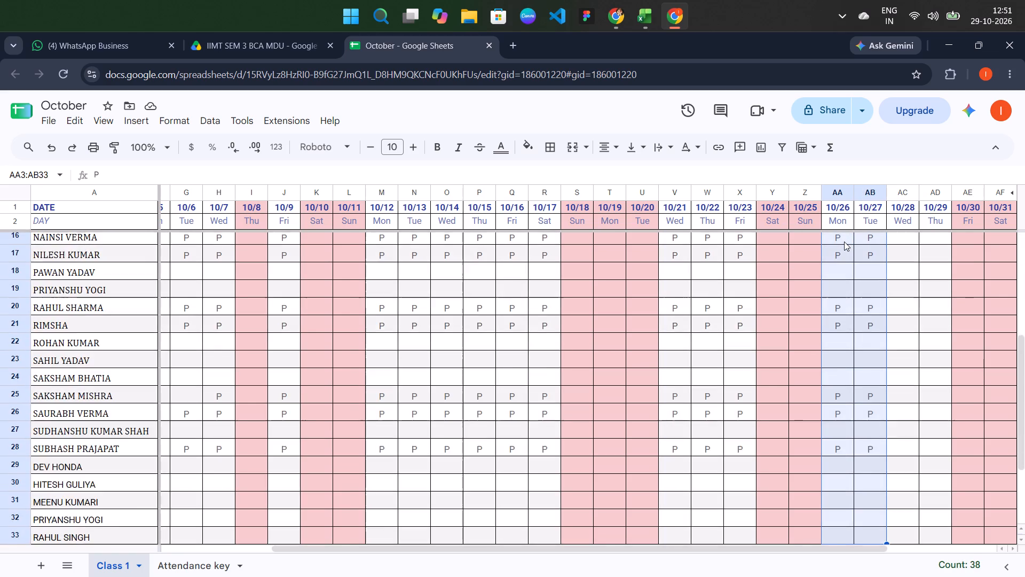
{"action": "key", "text": "shift+Down"}
{"action": "key", "text": "shift+Down"}
{"action": "key", "text": "shift+Down"}
{"action": "key", "text": "shift+Down"}
{"action": "key", "text": "shift+Down"}
{"action": "key", "text": "shift+Down"}
{"action": "key", "text": "shift+Down"}
{"action": "key", "text": "shift+Down"}
{"action": "key", "text": "shift+Down"}
{"action": "key", "text": "shift+Down"}
{"action": "key", "text": "shift+Down"}
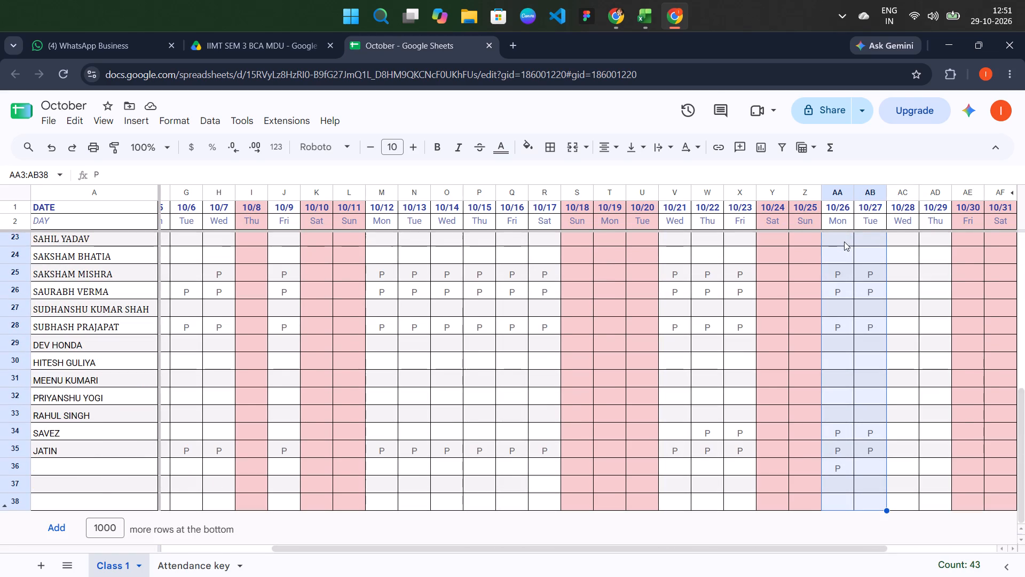
{"action": "key", "text": "ctrl+c"}
{"action": "scroll", "coordinate": [844, 241], "scroll_direction": "up", "scroll_amount": 7}
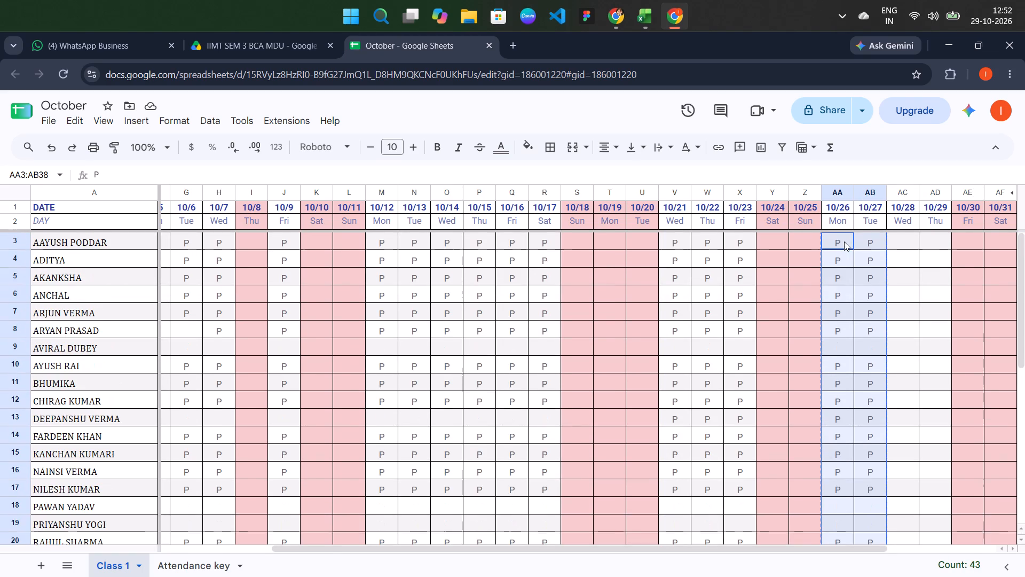
{"action": "left_click", "coordinate": [909, 245]}
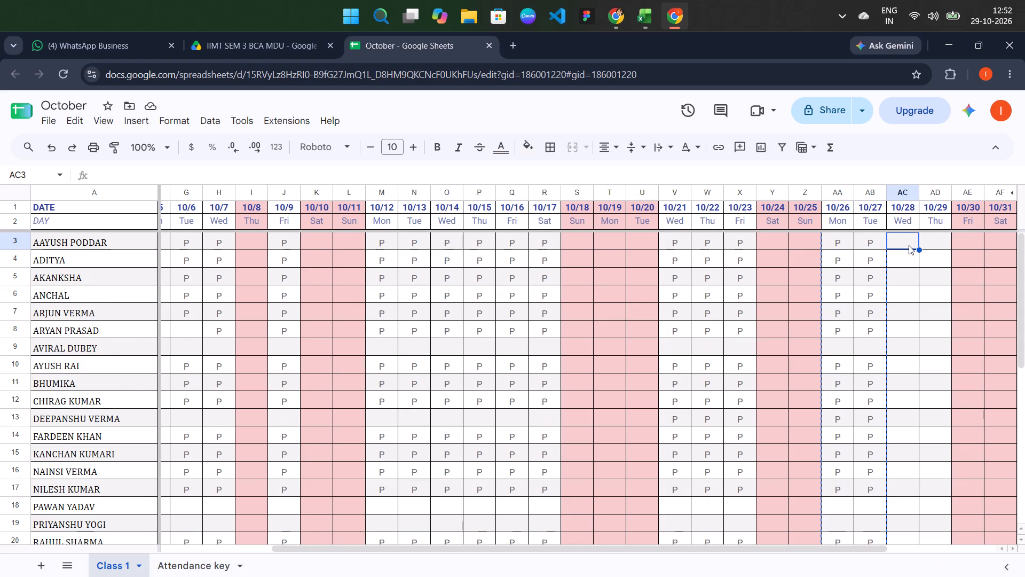
{"action": "key", "text": "ctrl+v"}
{"action": "scroll", "coordinate": [909, 245], "scroll_direction": "down", "scroll_amount": 4}
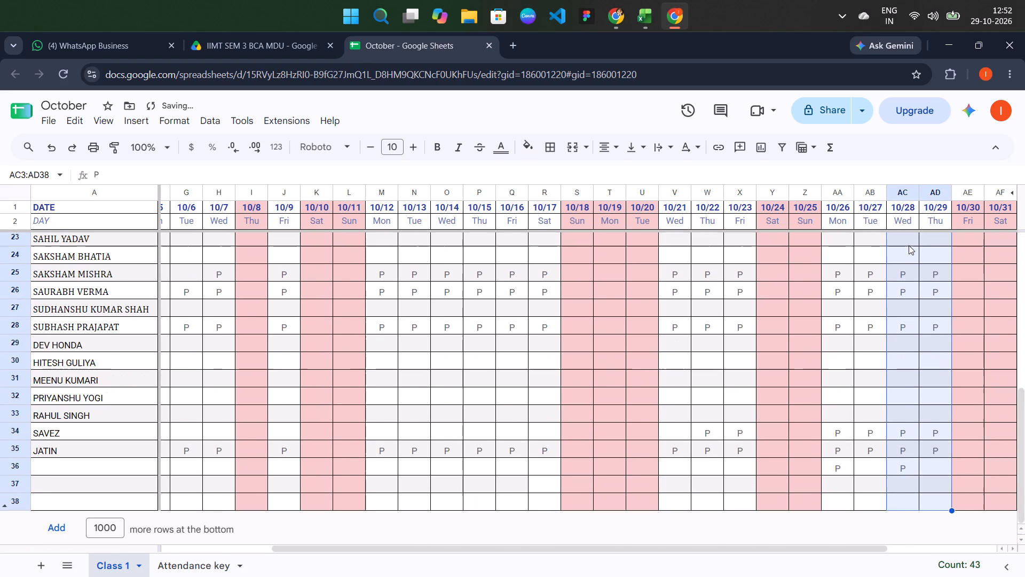
Delete the stray P marks under 10/26 and 10/28 in the unnamed row 36 below JATIN.
{"action": "scroll", "coordinate": [909, 245], "scroll_direction": "down", "scroll_amount": 1}
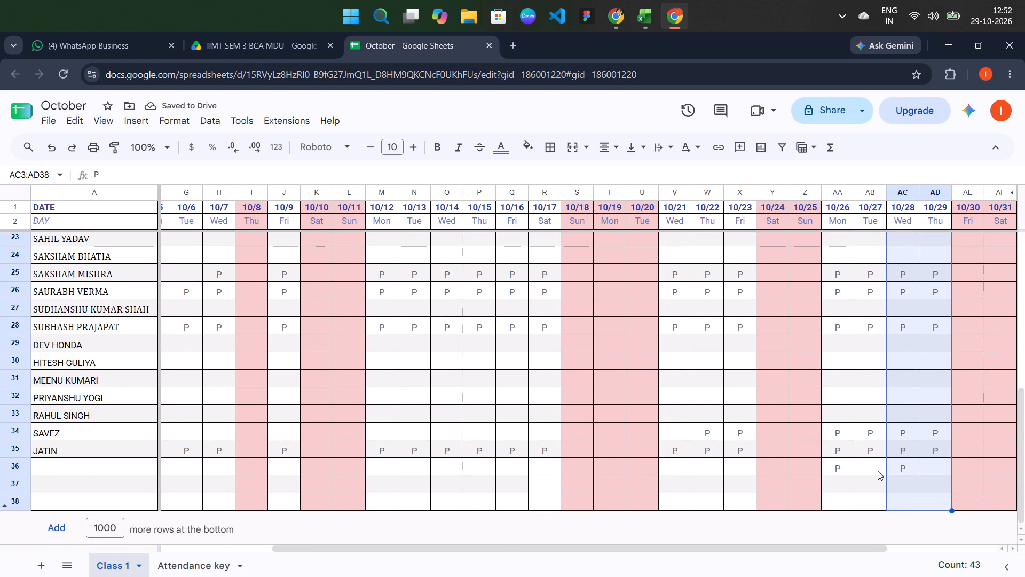
{"action": "left_click", "coordinate": [878, 475]}
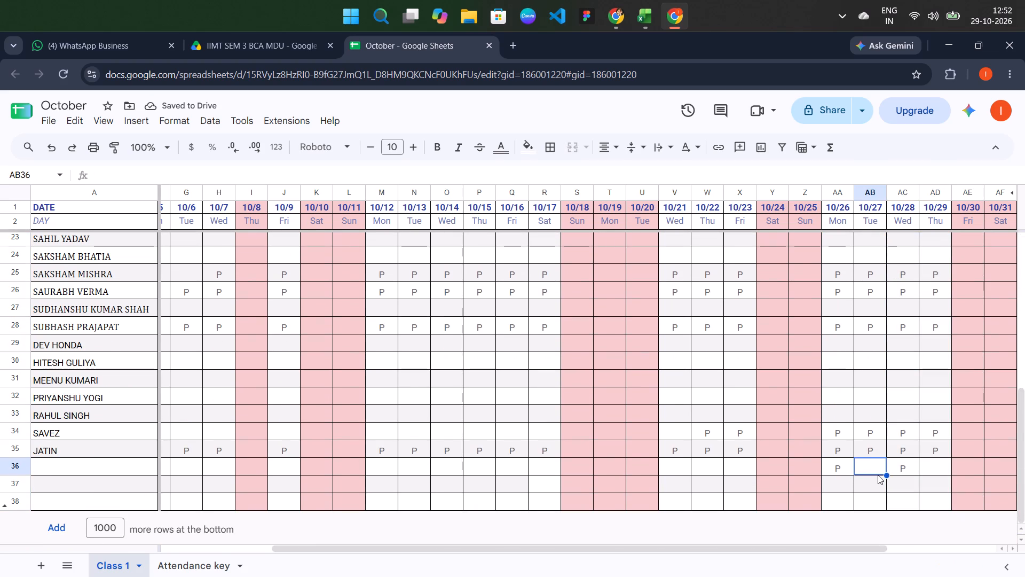
{"action": "key", "text": "Left"}
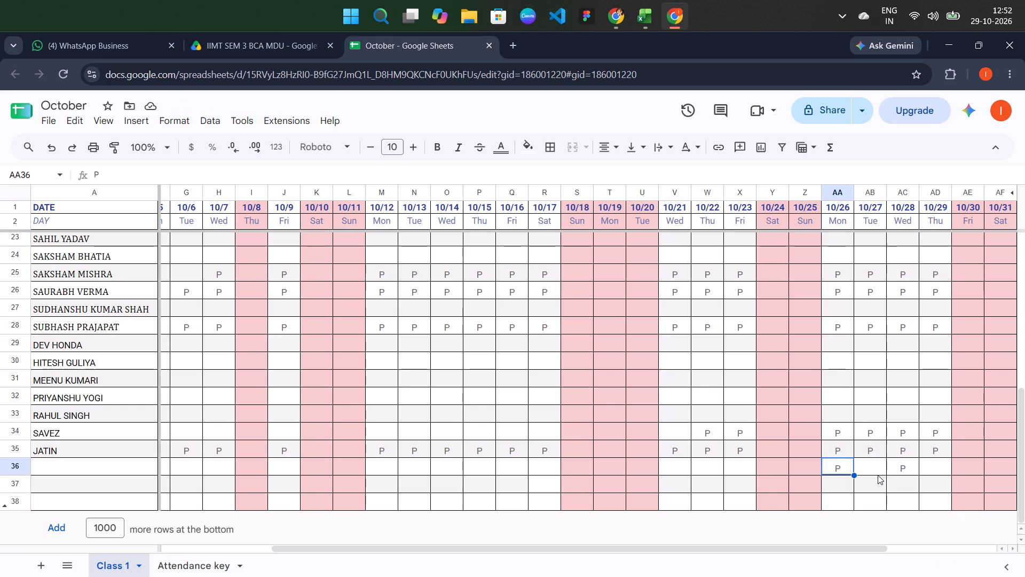
{"action": "key", "text": "BackSpace"}
{"action": "key", "text": "Right"}
{"action": "key", "text": "Right"}
{"action": "key", "text": "BackSpace"}
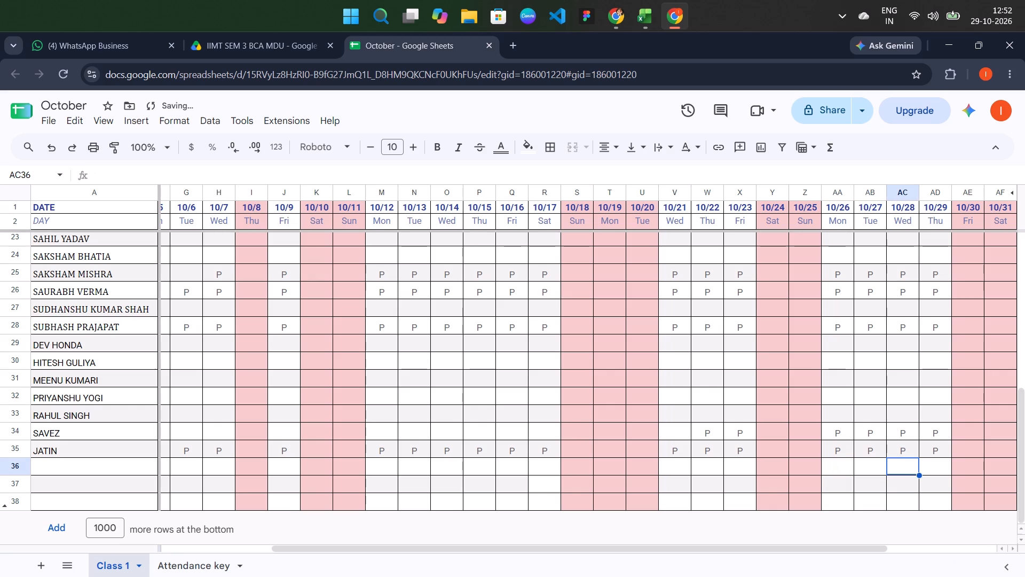
Close the October attendance sheet of the SEM 3 BCA class.
{"action": "scroll", "coordinate": [878, 475], "scroll_direction": "up", "scroll_amount": 3}
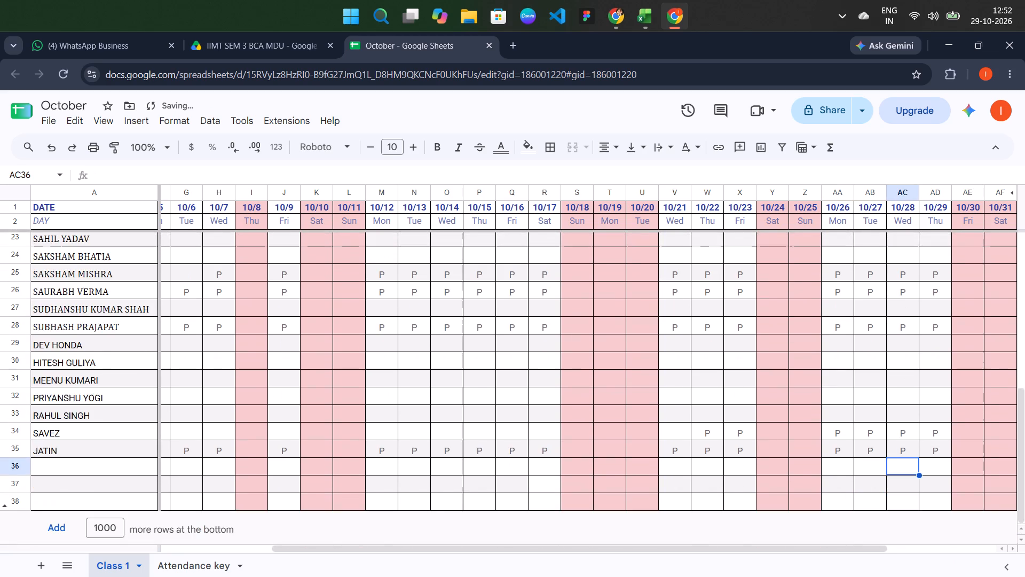
{"action": "scroll", "coordinate": [878, 475], "scroll_direction": "up", "scroll_amount": 4}
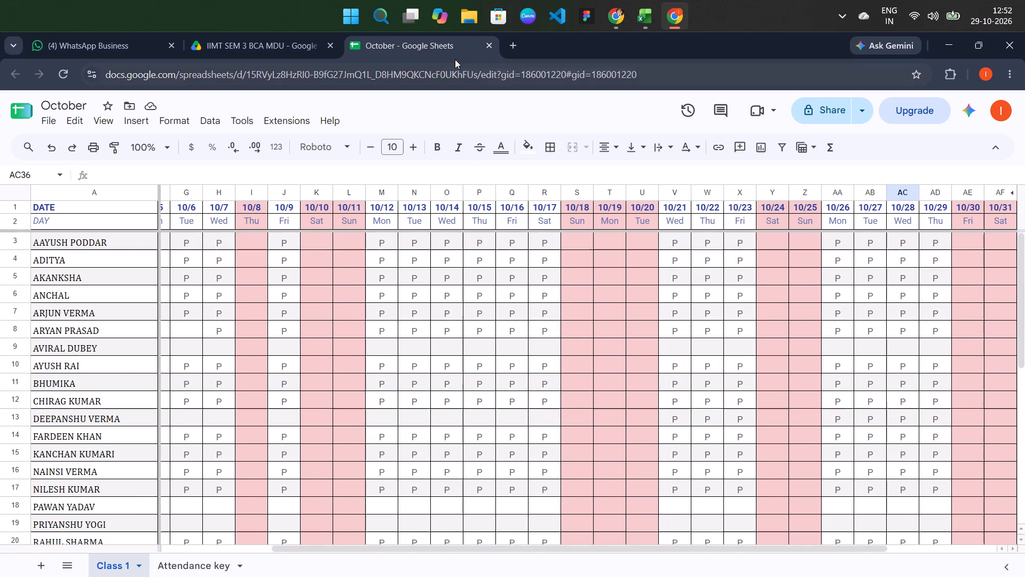
{"action": "left_click", "coordinate": [488, 48]}
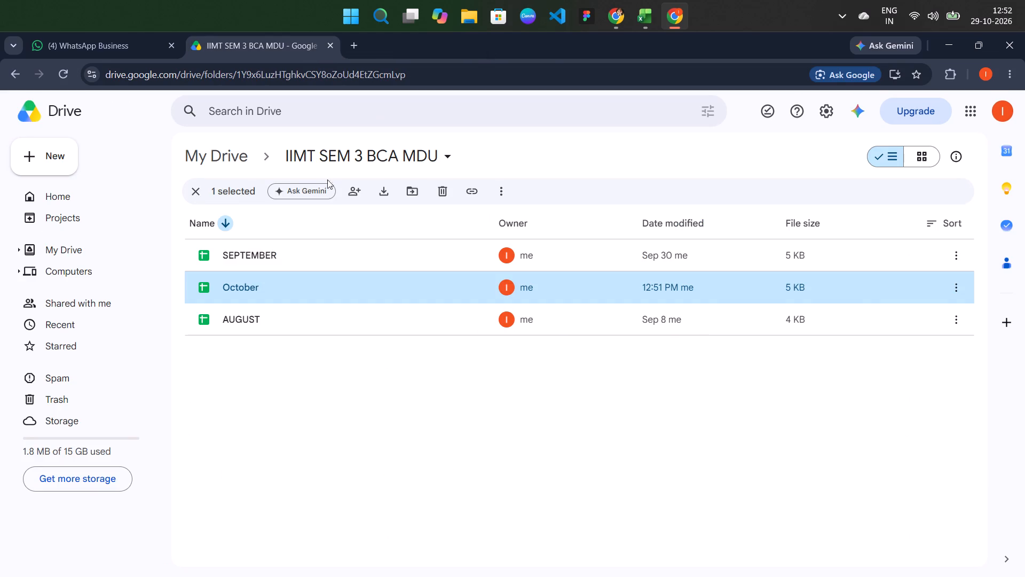
Open the October sheet in My Drive's IIMT SEM 3 BBA MDU folder and check its attendance columns through 10/29.
{"action": "left_click", "coordinate": [233, 157]}
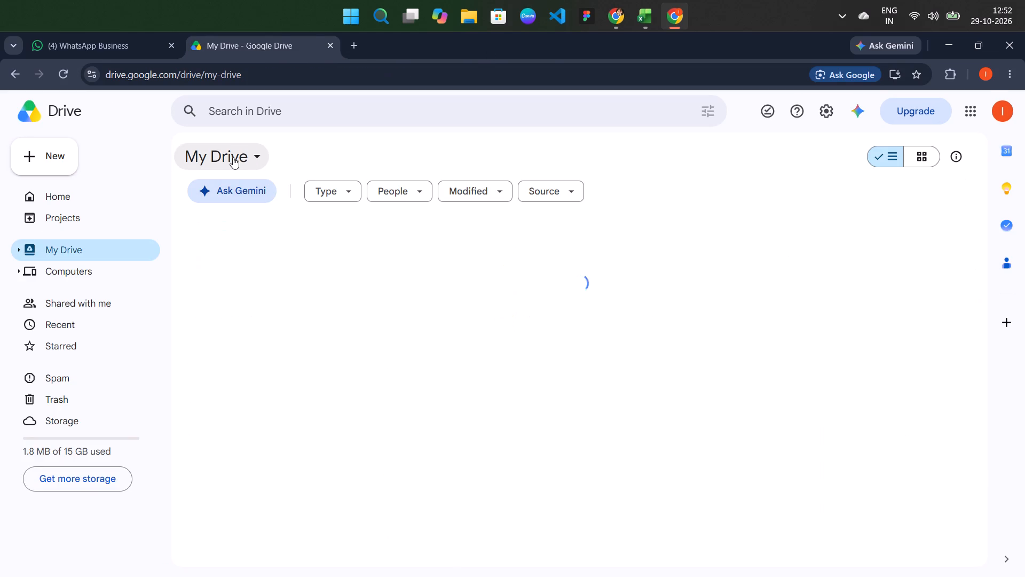
{"action": "scroll", "coordinate": [301, 271], "scroll_direction": "right", "scroll_amount": 1}
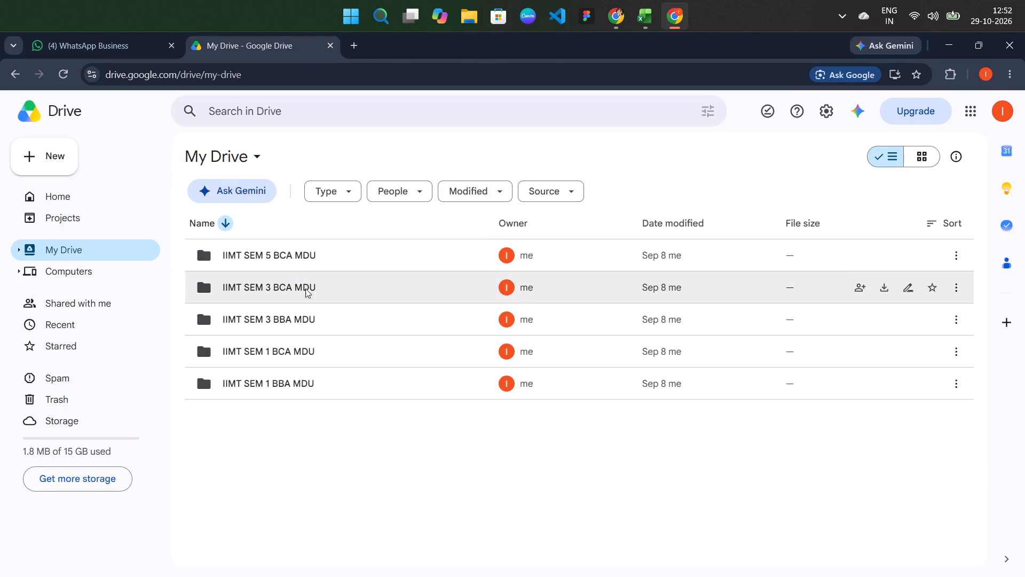
{"action": "double_click", "coordinate": [308, 307]}
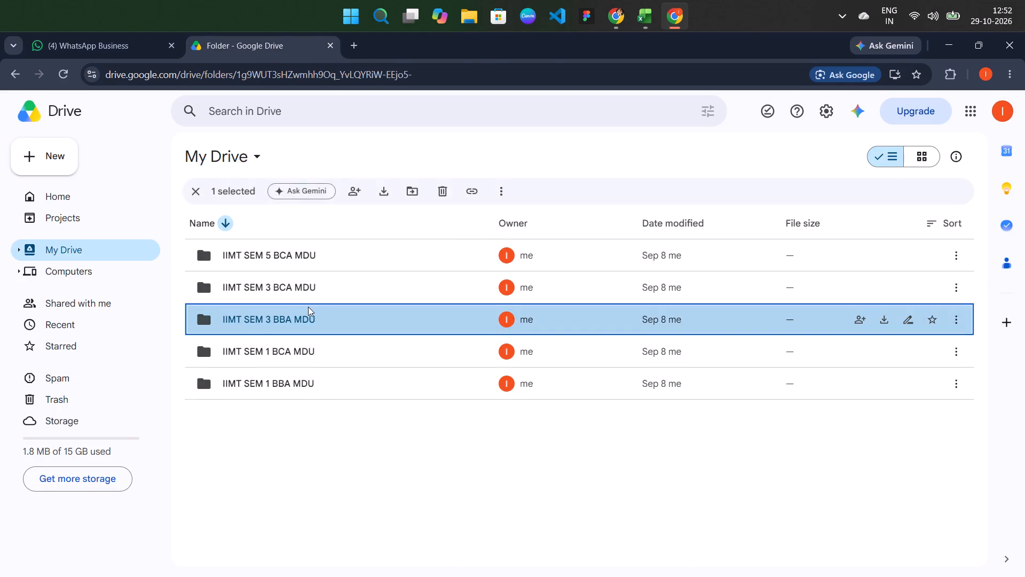
{"action": "double_click", "coordinate": [320, 290]}
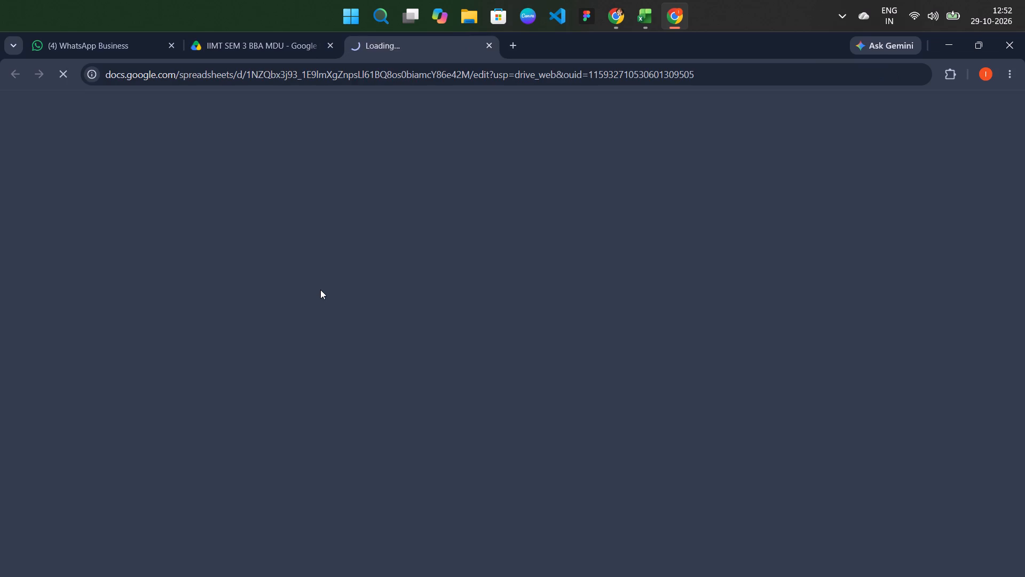
{"action": "scroll", "coordinate": [601, 349], "scroll_direction": "left", "scroll_amount": 4}
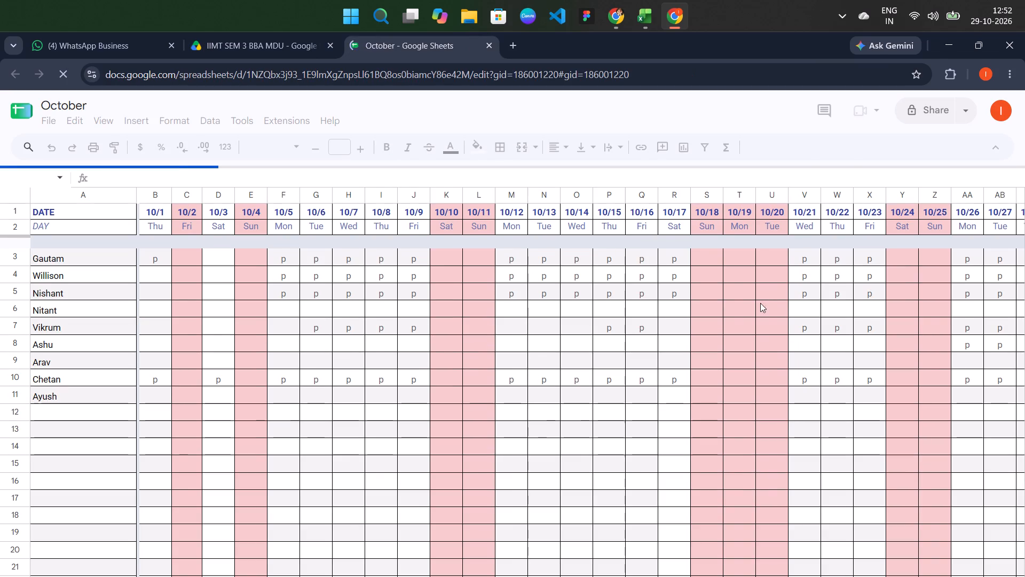
{"action": "scroll", "coordinate": [784, 280], "scroll_direction": "left", "scroll_amount": 6}
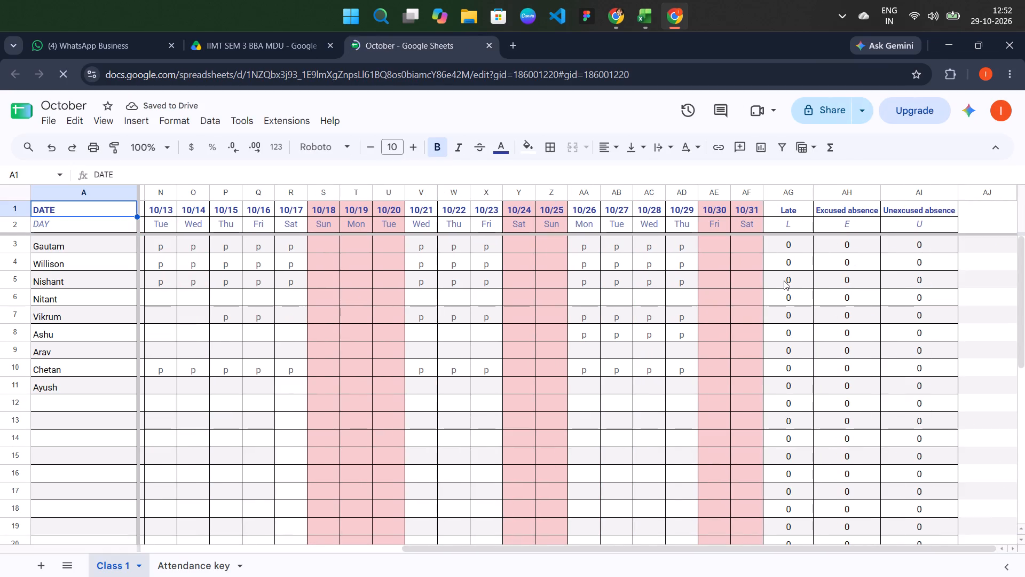
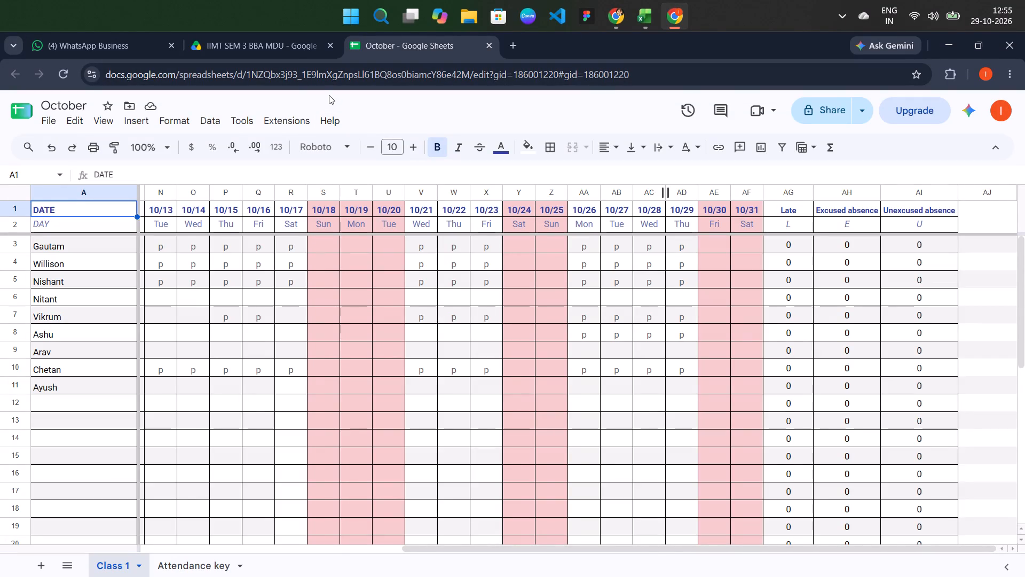
Open the October sheet in My Drive's IIMT SEM 1 BCA MDU folder.
{"action": "left_click", "coordinate": [257, 39]}
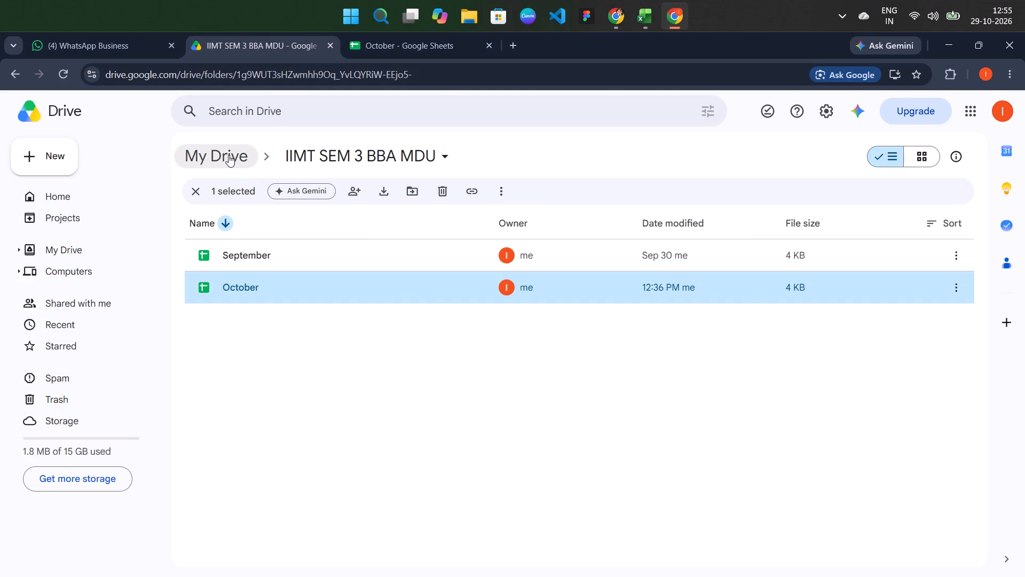
{"action": "left_click", "coordinate": [228, 155]}
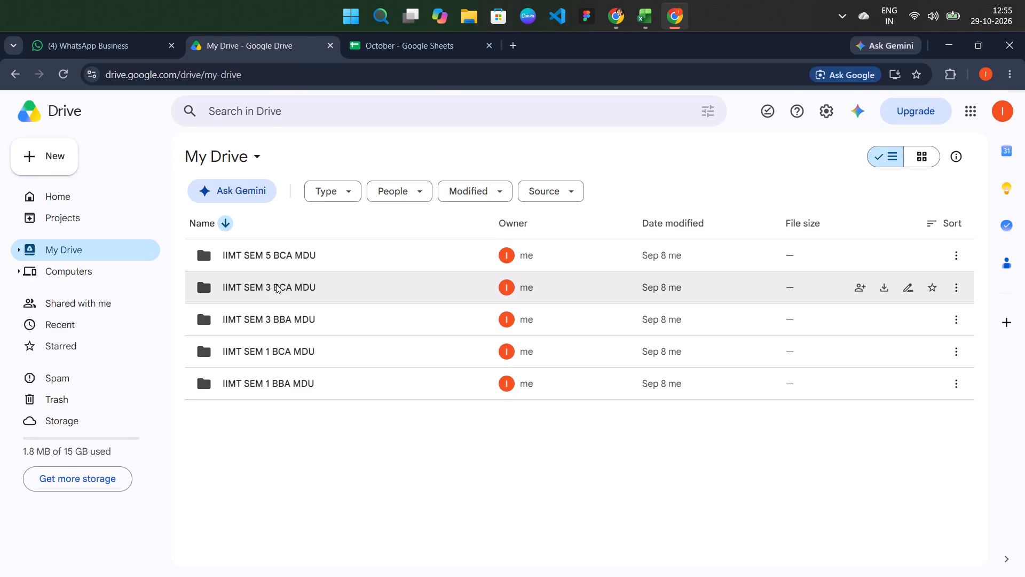
{"action": "double_click", "coordinate": [292, 357]}
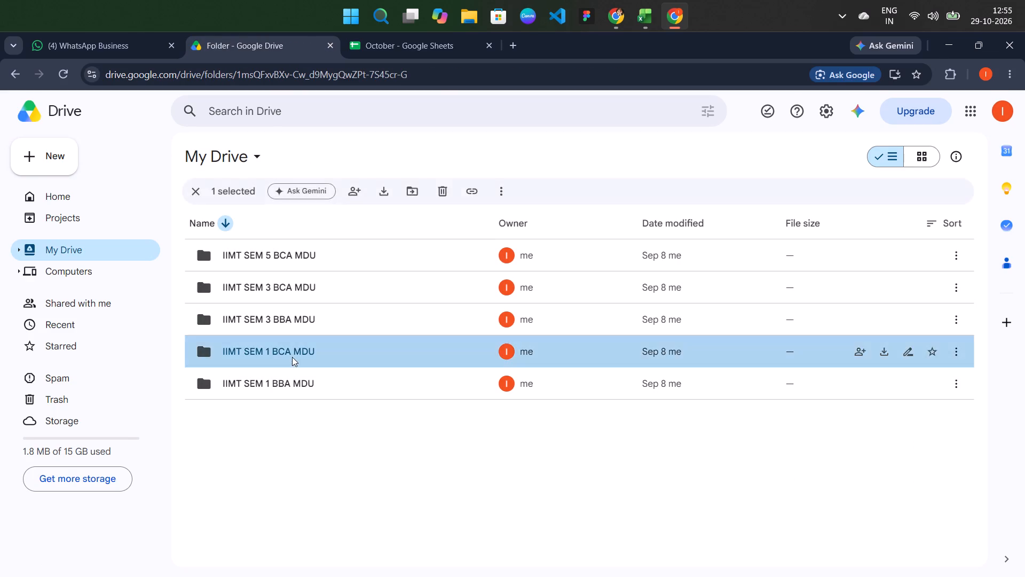
{"action": "double_click", "coordinate": [311, 286]}
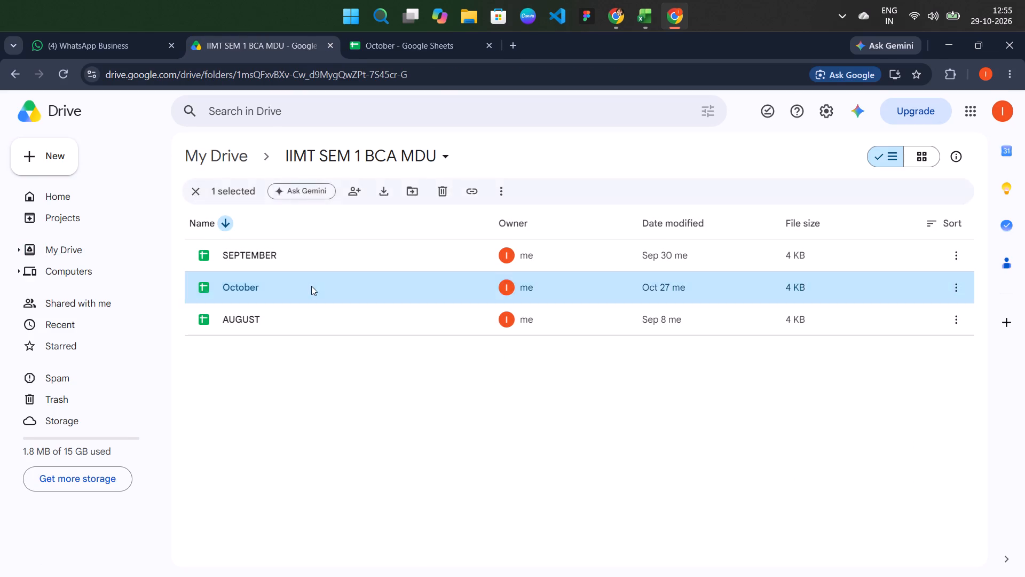
Fill the entire 10/30 column with the light red used for the non-class days.
{"action": "scroll", "coordinate": [537, 436], "scroll_direction": "left", "scroll_amount": 2}
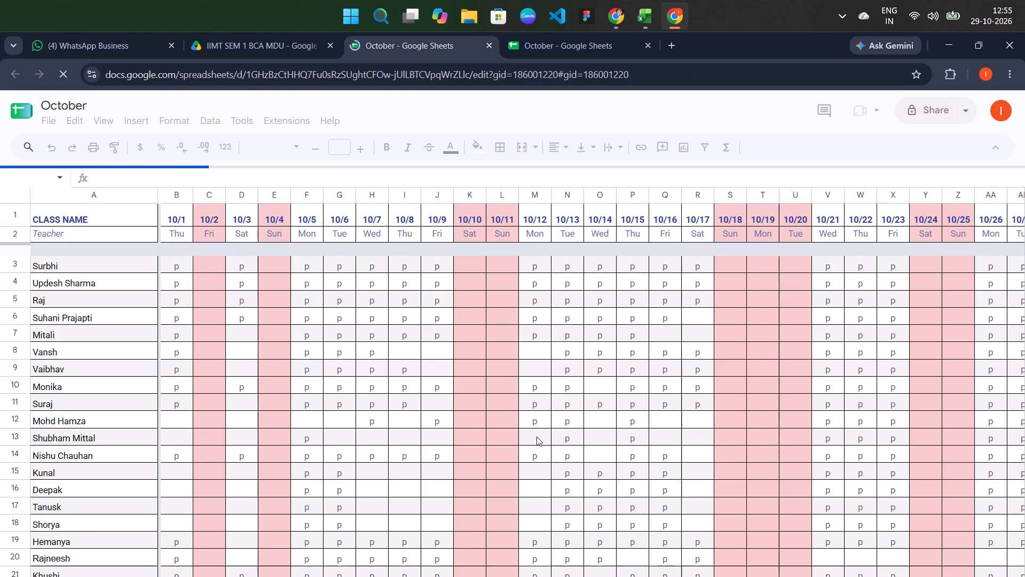
{"action": "scroll", "coordinate": [537, 436], "scroll_direction": "left", "scroll_amount": 1}
{"action": "scroll", "coordinate": [687, 431], "scroll_direction": "left", "scroll_amount": 4}
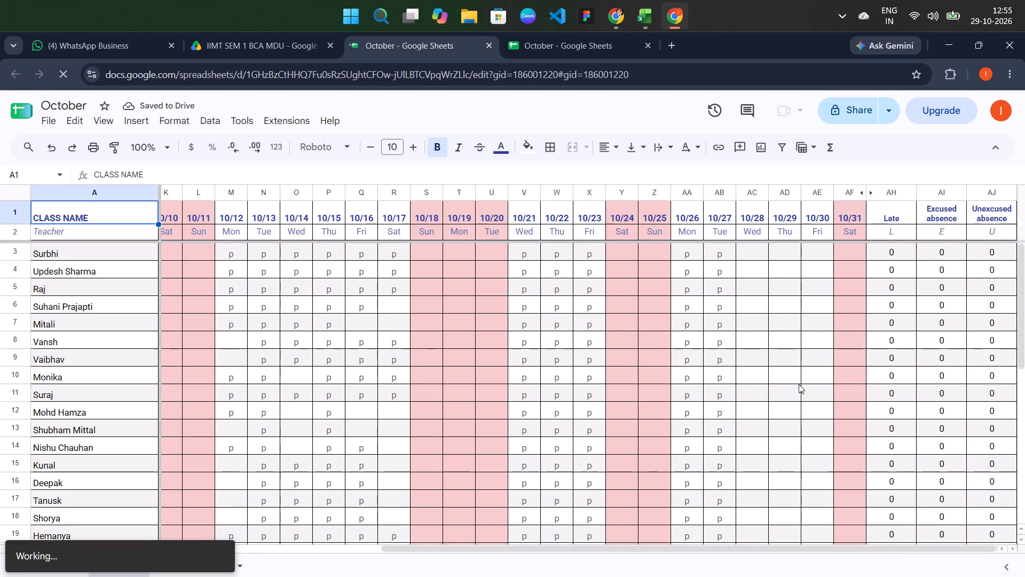
{"action": "scroll", "coordinate": [793, 384], "scroll_direction": "down", "scroll_amount": 2}
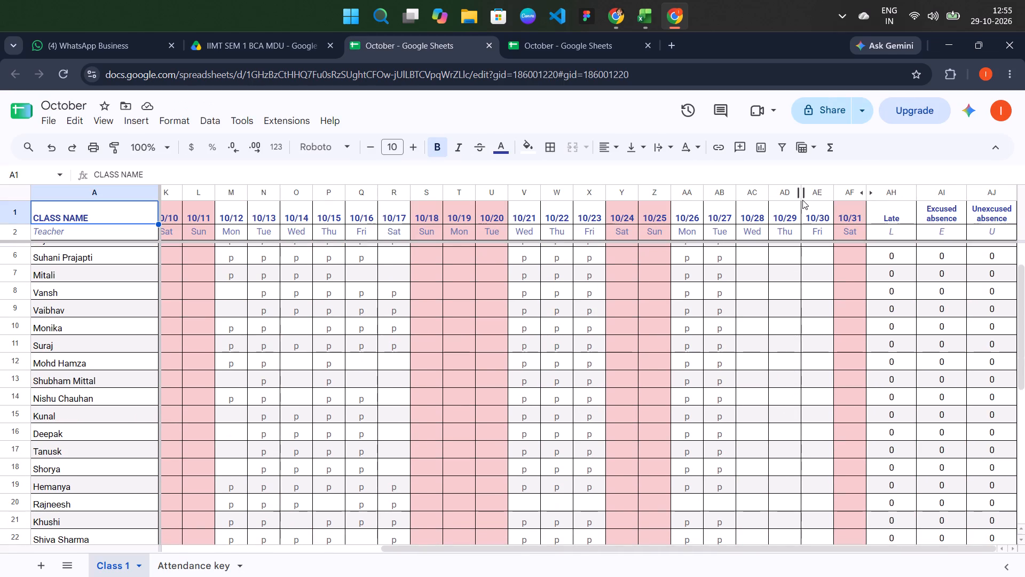
{"action": "left_click", "coordinate": [815, 191]}
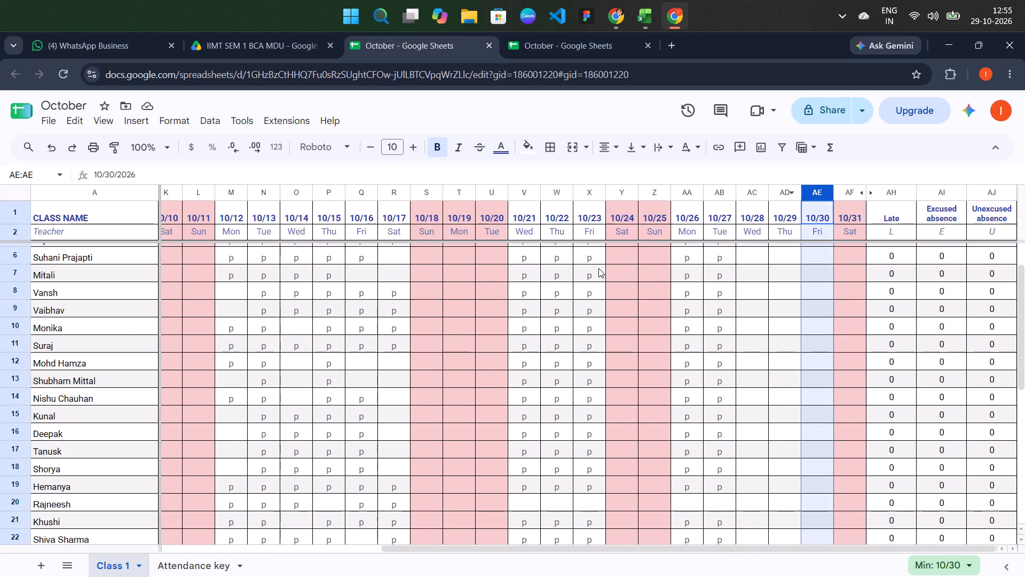
{"action": "left_click", "coordinate": [523, 144]}
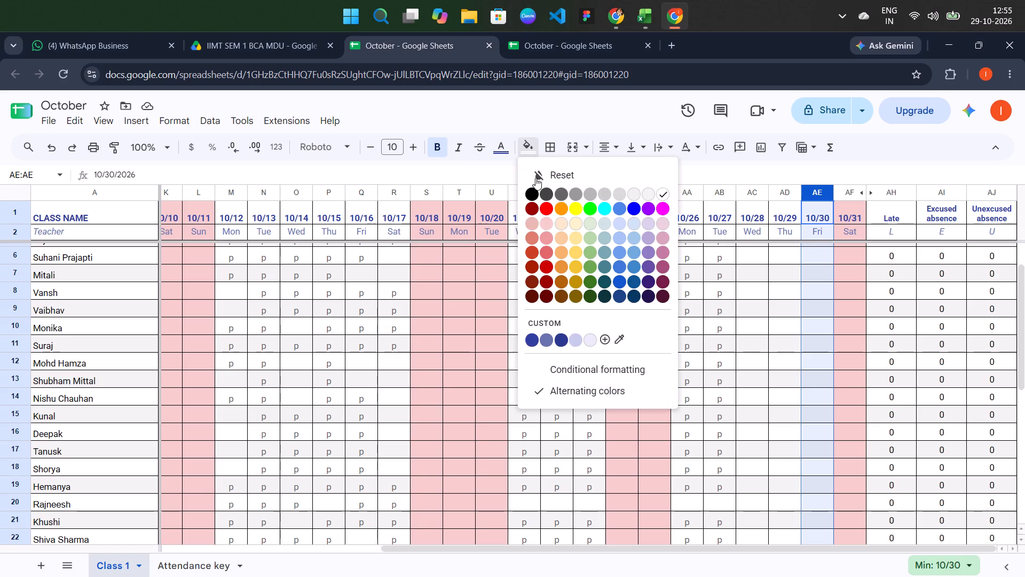
{"action": "left_click", "coordinate": [545, 223]}
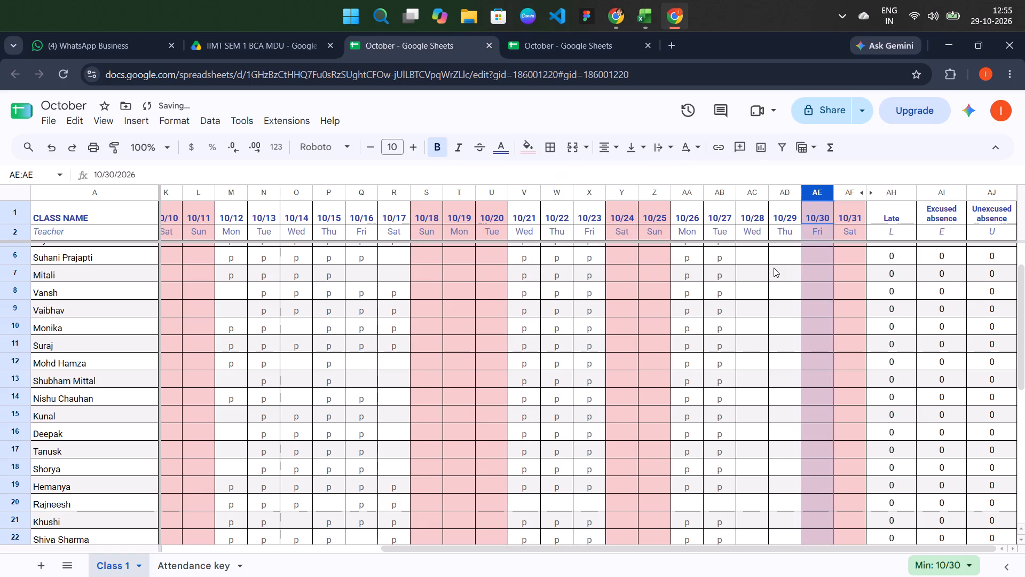
Copy the 10/26 and 10/27 marks of rows 3 to 24 into 10/28 and 10/29 of the same rows.
{"action": "left_click", "coordinate": [759, 256]}
{"action": "scroll", "coordinate": [759, 256], "scroll_direction": "up", "scroll_amount": 3}
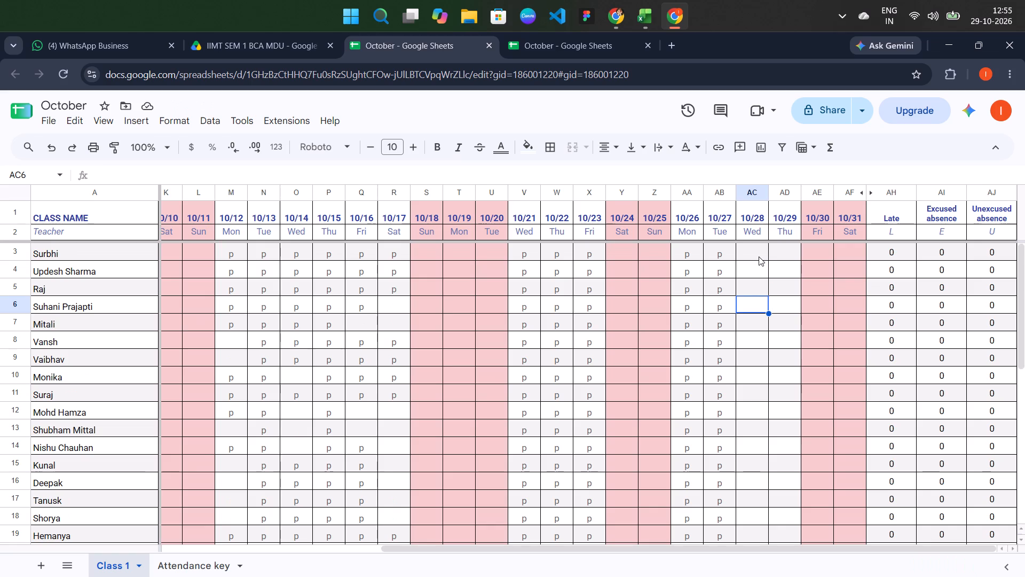
{"action": "key", "text": "Left"}
{"action": "key", "text": "Left"}
{"action": "key", "text": "Up"}
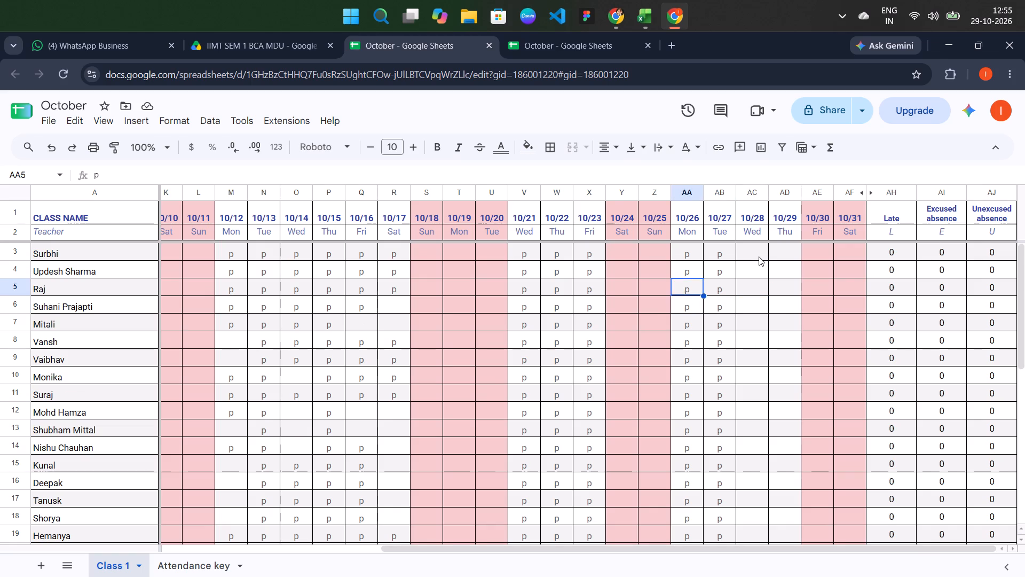
{"action": "key", "text": "Up"}
{"action": "key", "text": "Up"}
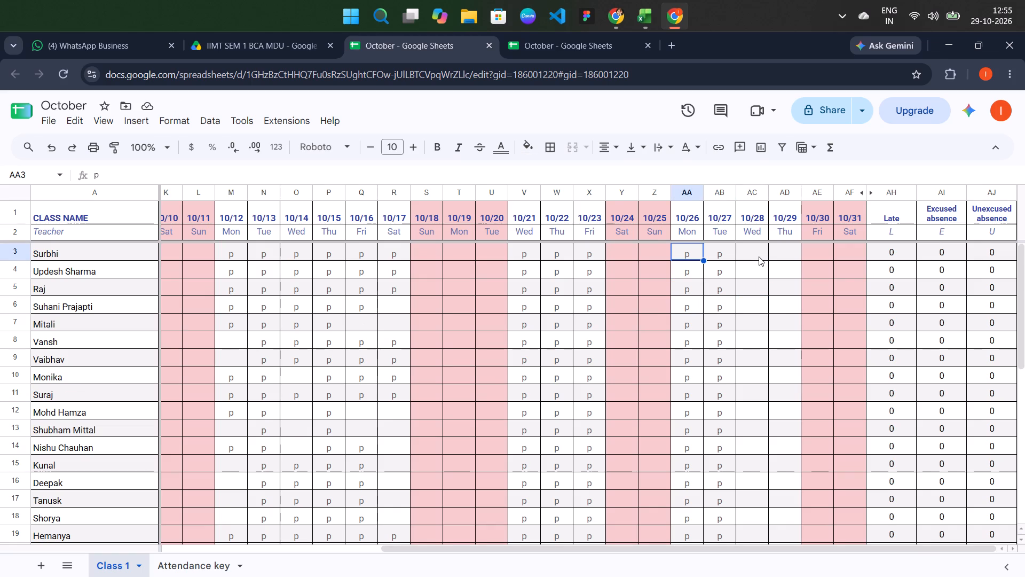
{"action": "key", "text": "shift+Right"}
{"action": "key", "text": "shift+Down"}
{"action": "key", "text": "shift+Down"}
{"action": "key", "text": "shift+Down"}
{"action": "key", "text": "shift+Down"}
{"action": "key", "text": "shift+Down"}
{"action": "key", "text": "shift+Down"}
{"action": "key", "text": "shift+Down"}
{"action": "key", "text": "shift+Down"}
{"action": "key", "text": "shift+Down"}
{"action": "key", "text": "shift+Down"}
{"action": "key", "text": "shift+Down"}
{"action": "key", "text": "shift+Down"}
{"action": "key", "text": "shift+Down"}
{"action": "key", "text": "shift+Down"}
{"action": "key", "text": "shift+Down"}
{"action": "key", "text": "shift+Down"}
{"action": "key", "text": "shift+Down"}
{"action": "key", "text": "shift+Down"}
{"action": "key", "text": "shift+Down"}
{"action": "key", "text": "shift+Down"}
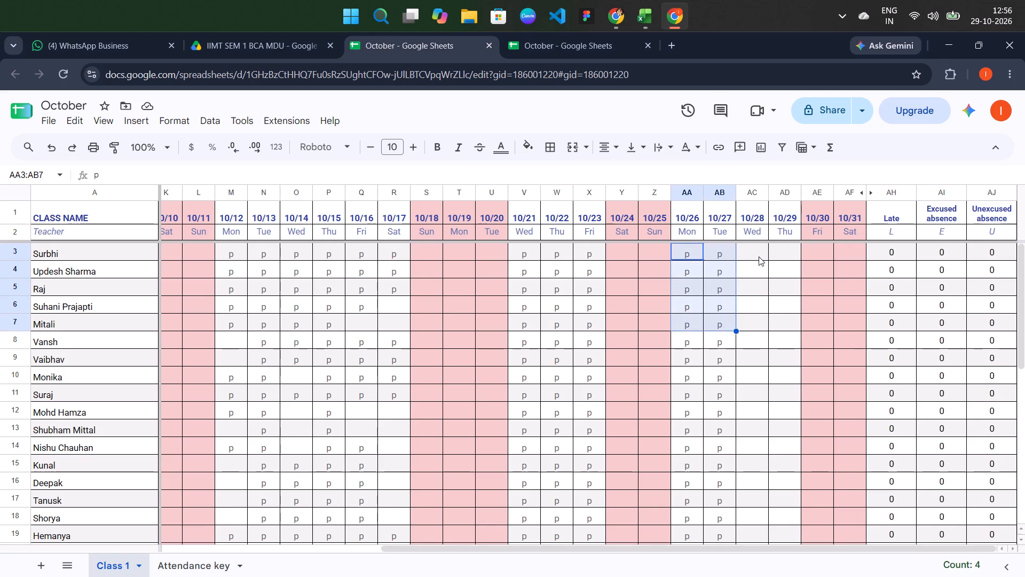
{"action": "key", "text": "shift+Up"}
{"action": "key", "text": "shift+Up"}
{"action": "key", "text": "shift+Up"}
{"action": "key", "text": "shift+Up"}
{"action": "key", "text": "shift+Up"}
{"action": "key", "text": "shift+Up"}
{"action": "key", "text": "shift+Up"}
{"action": "key", "text": "shift+Up"}
{"action": "key", "text": "shift+Up"}
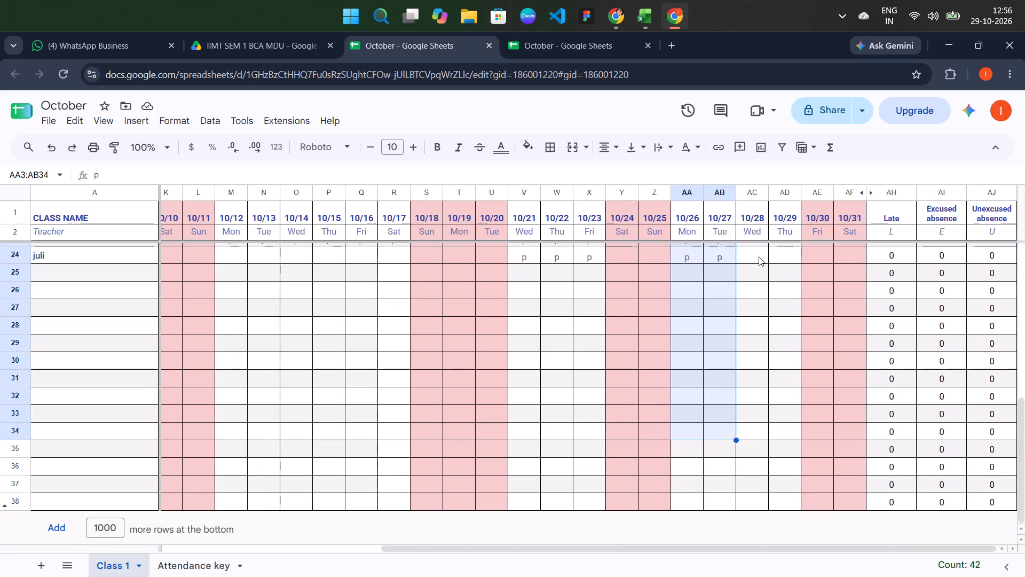
{"action": "key", "text": "shift+Up"}
{"action": "key", "text": "shift+Up"}
{"action": "key", "text": "shift+Up"}
{"action": "key", "text": "shift+Up"}
{"action": "key", "text": "shift+Up"}
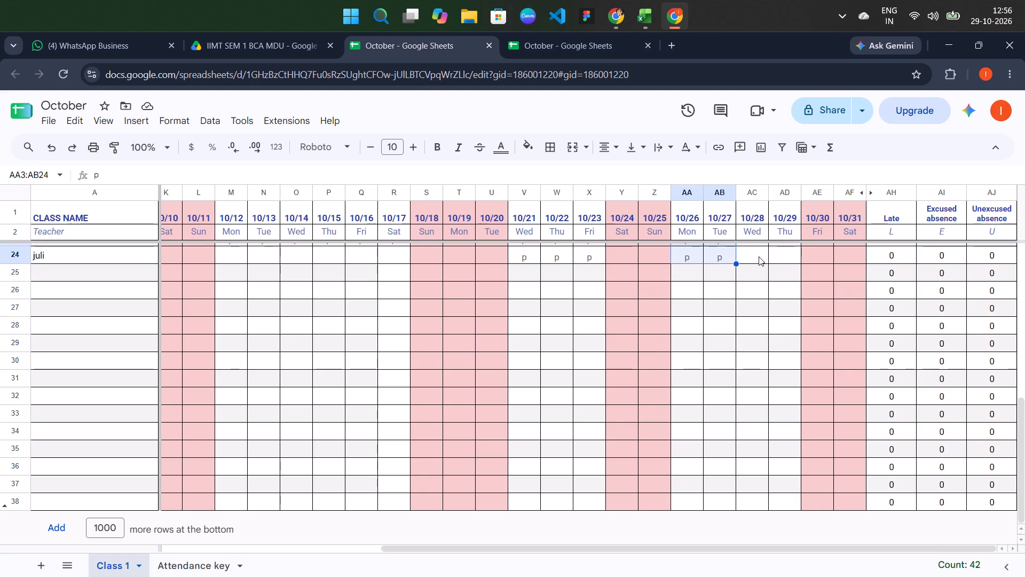
{"action": "key", "text": "ctrl+c"}
{"action": "scroll", "coordinate": [759, 256], "scroll_direction": "up", "scroll_amount": 7}
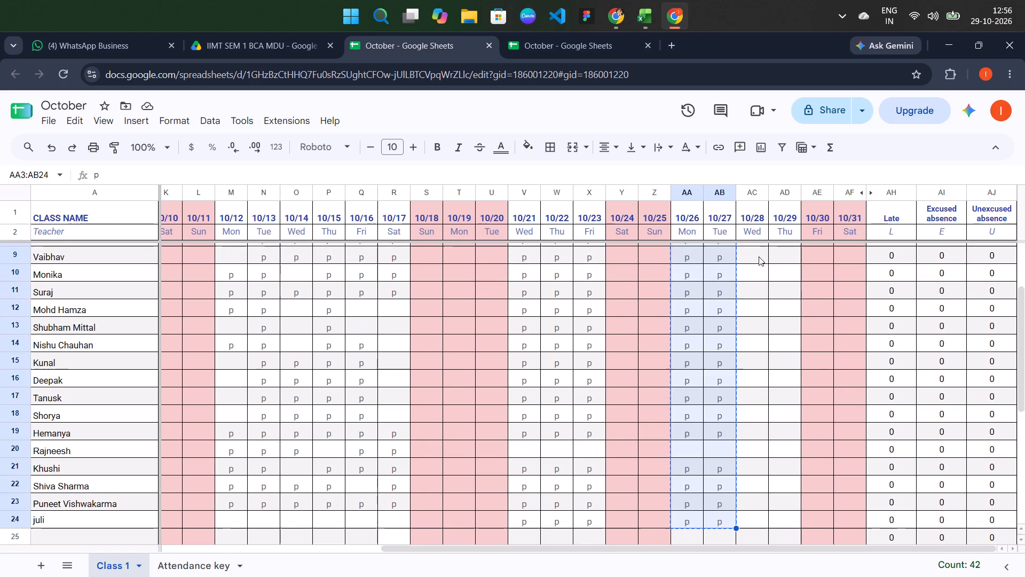
{"action": "left_click", "coordinate": [759, 256]}
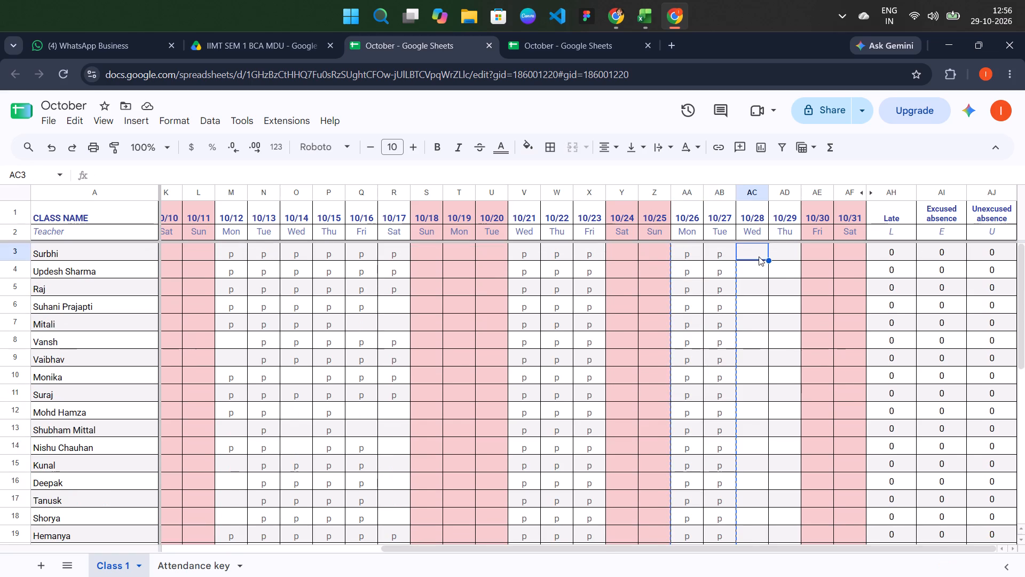
{"action": "key", "text": "ctrl+v"}
Check the 10/29 attendance marks student by student, from row 3 down to row 11.
{"action": "left_click", "coordinate": [780, 254]}
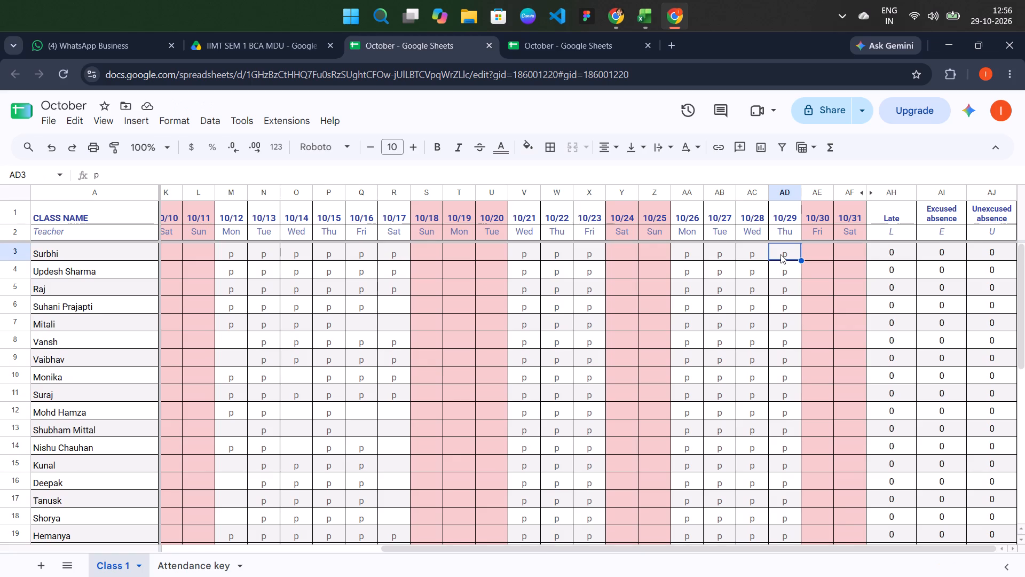
{"action": "key", "text": "Down"}
{"action": "key", "text": "Down"}
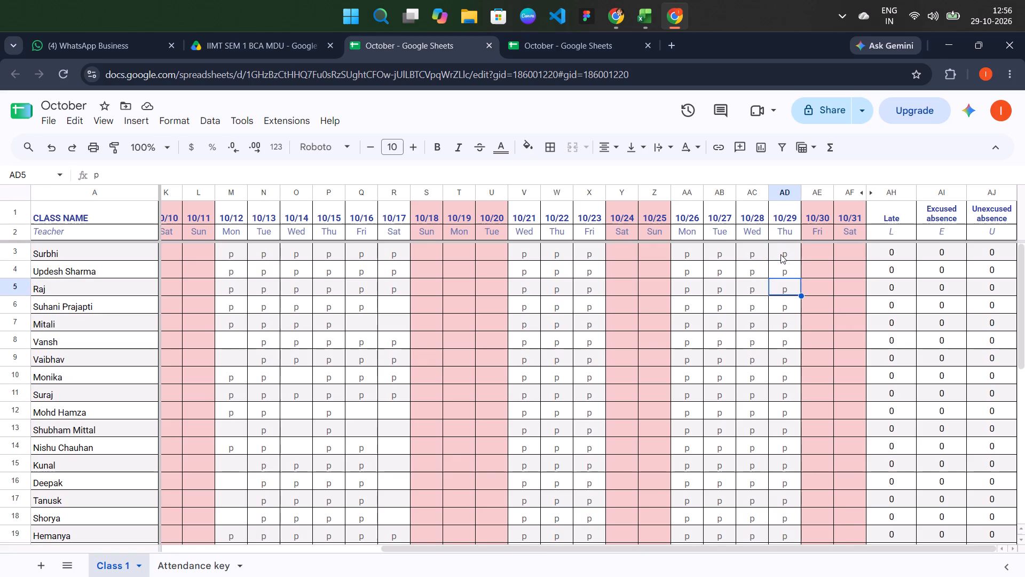
{"action": "key", "text": "Down"}
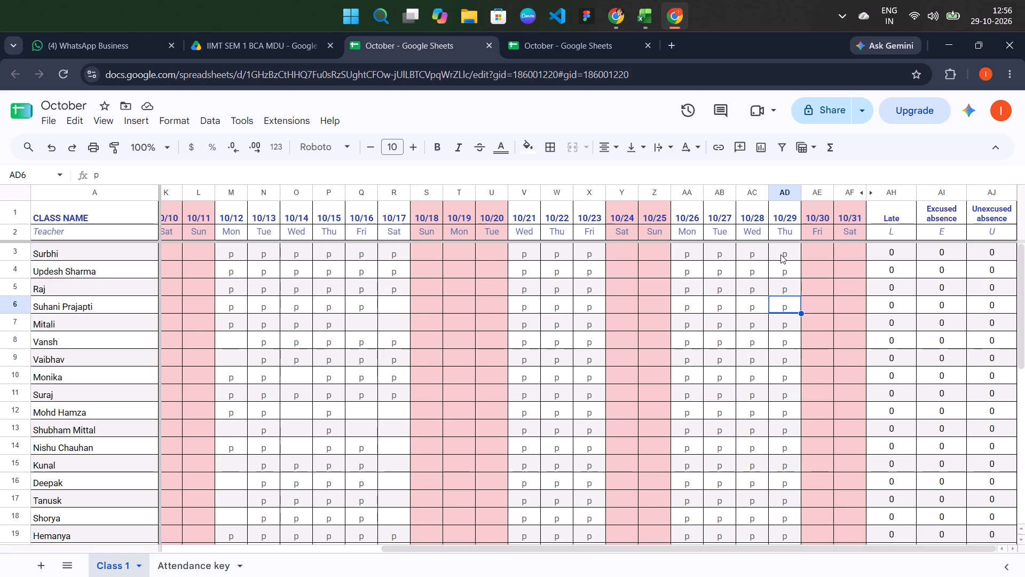
{"action": "key", "text": "Down"}
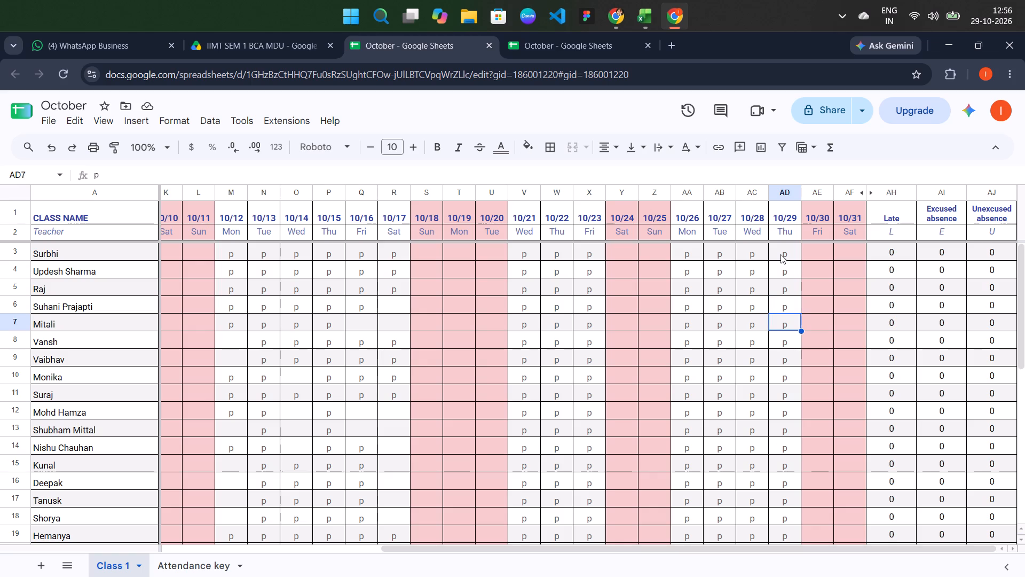
{"action": "key", "text": "Down"}
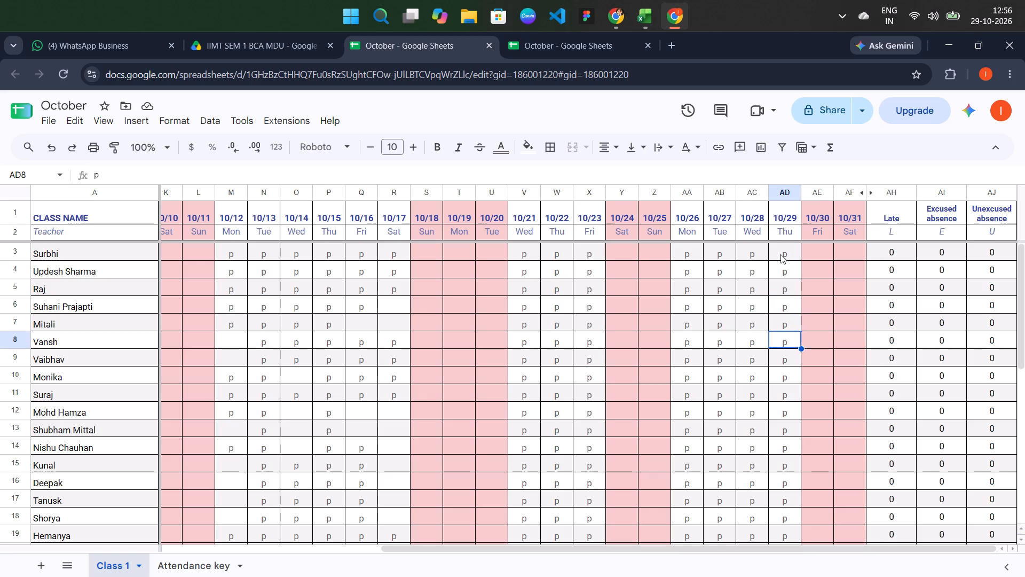
{"action": "key", "text": "Down"}
{"action": "key", "text": "Down"}
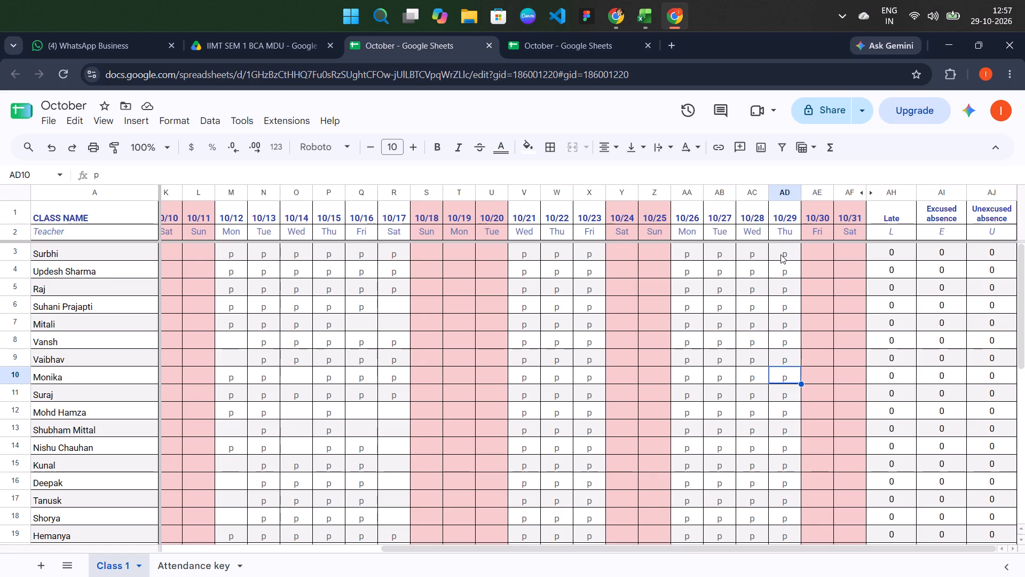
{"action": "key", "text": "Down"}
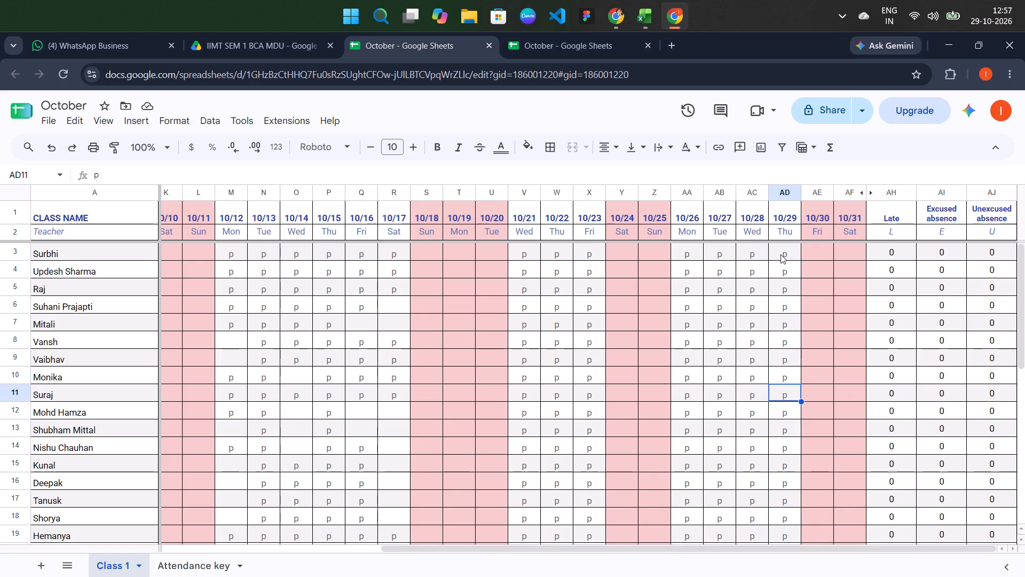
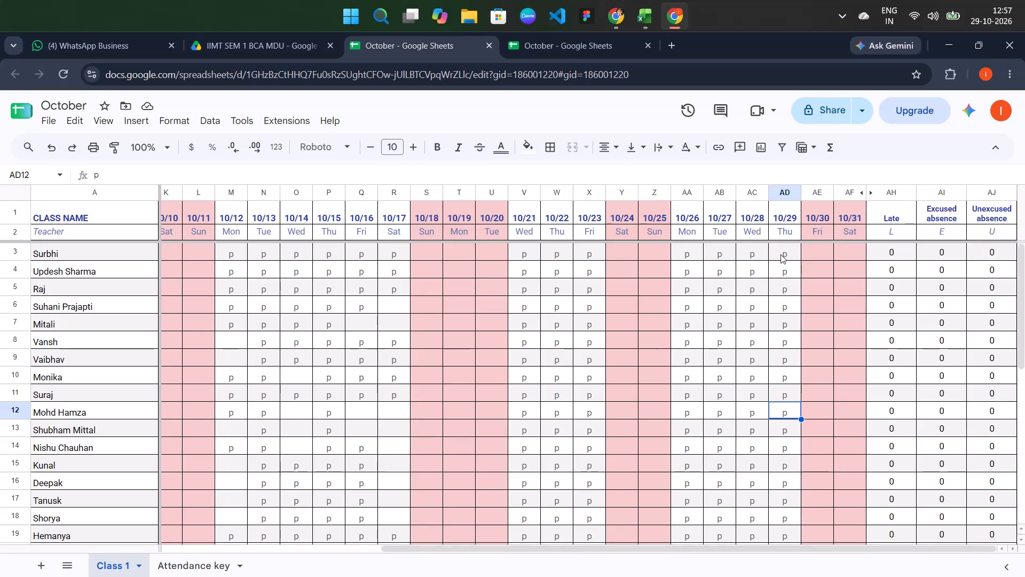
Continue checking the 10/29 attendance marks student by student, from row 12 down to row 22.
{"action": "key", "text": "Down"}
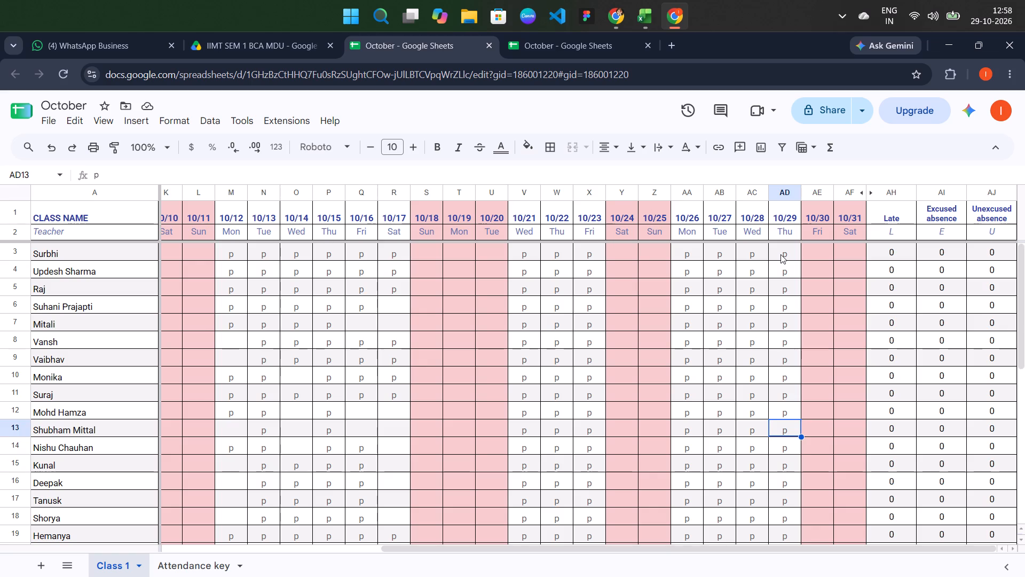
{"action": "key", "text": "Down"}
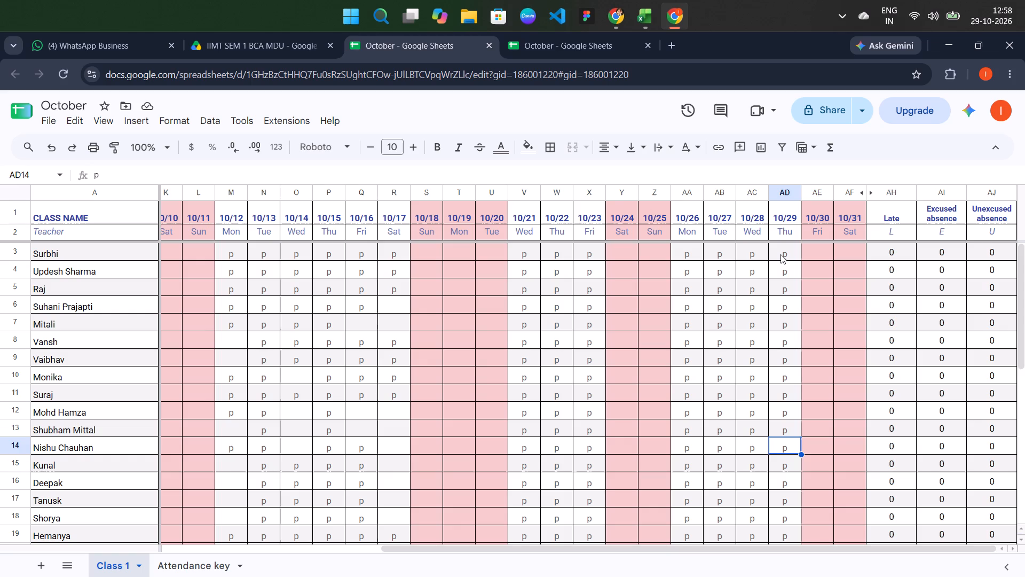
{"action": "key", "text": "Down"}
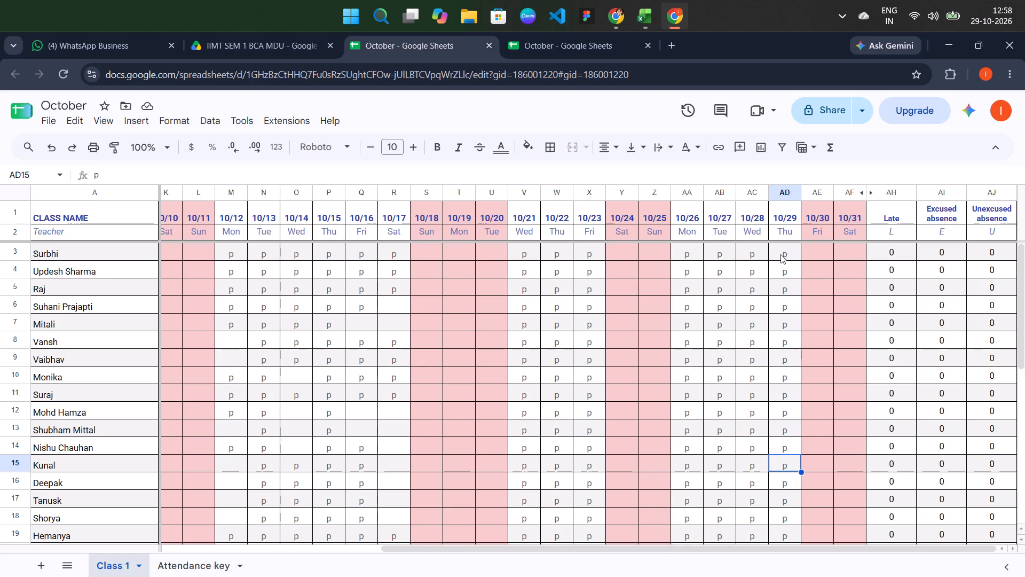
{"action": "key", "text": "Down"}
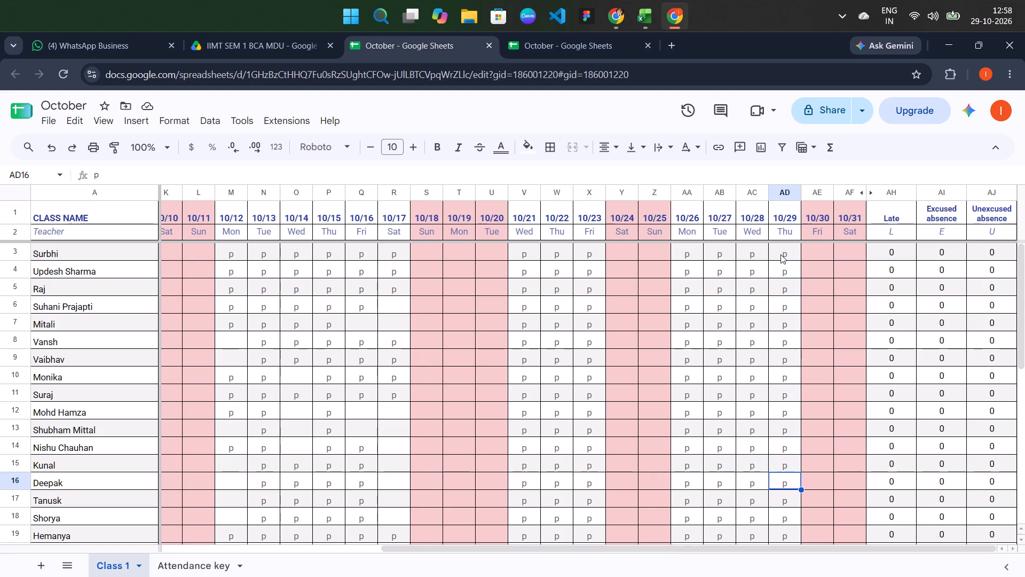
{"action": "key", "text": "Down"}
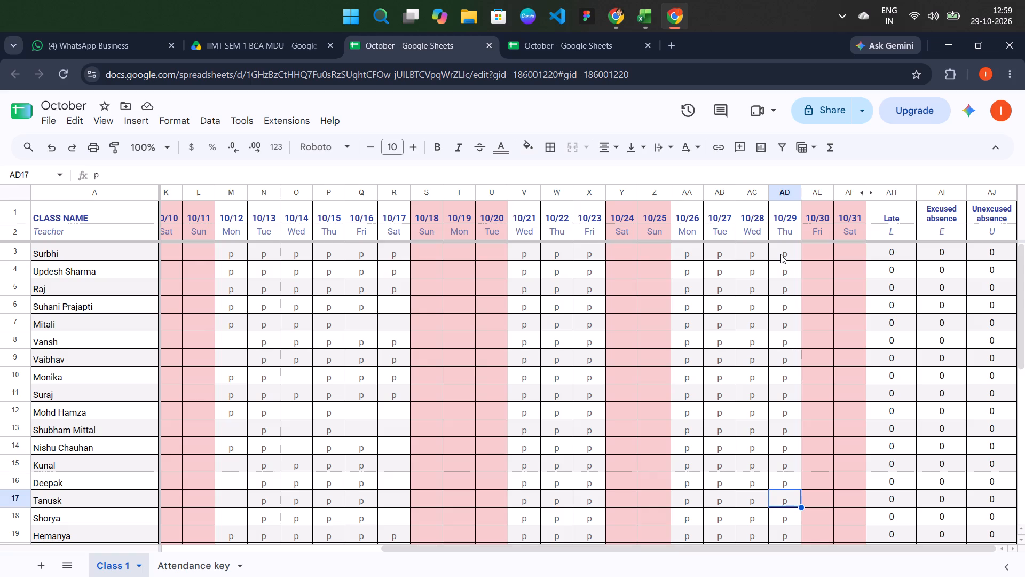
{"action": "key", "text": "Down"}
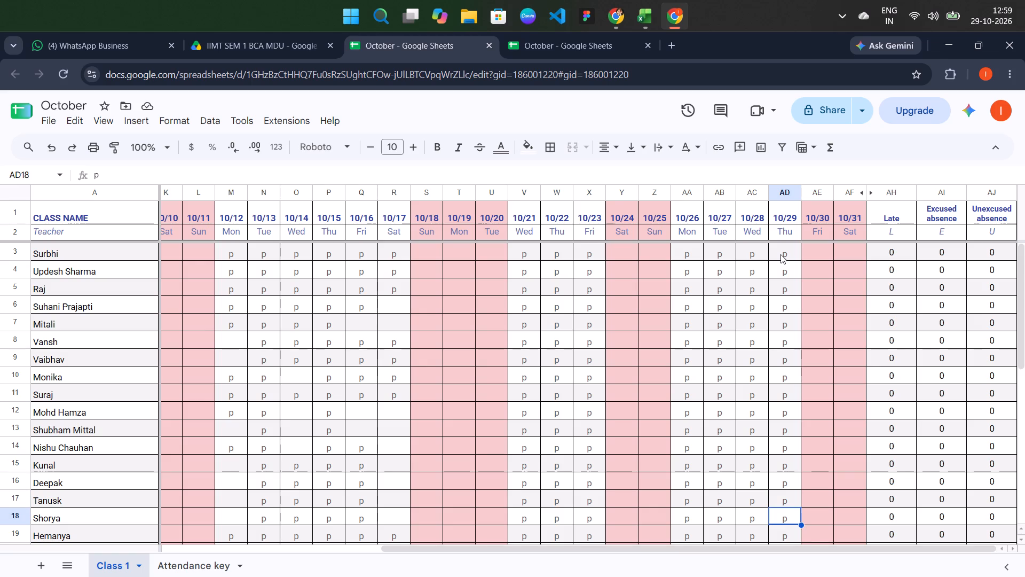
{"action": "key", "text": "Down"}
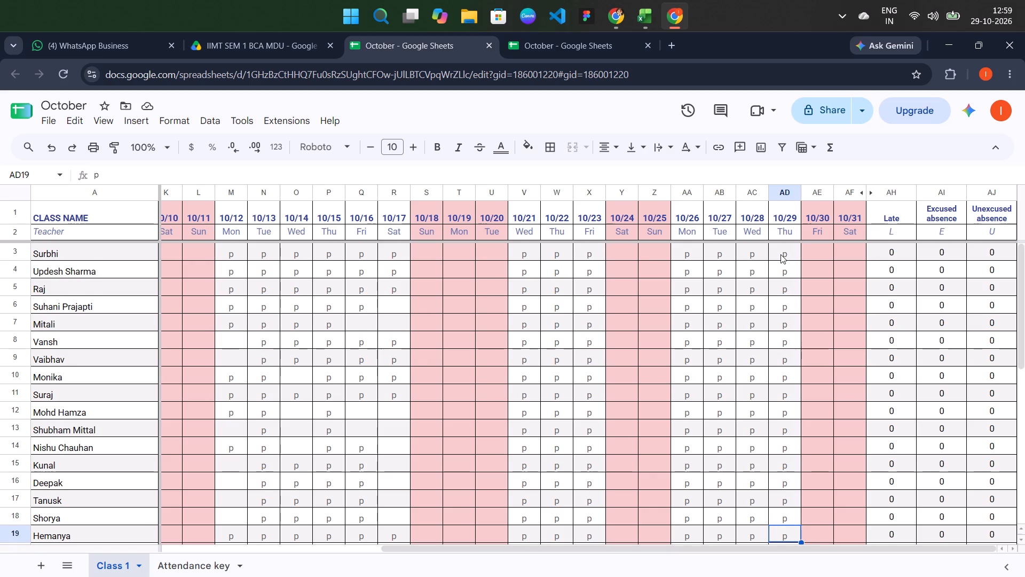
{"action": "key", "text": "Down"}
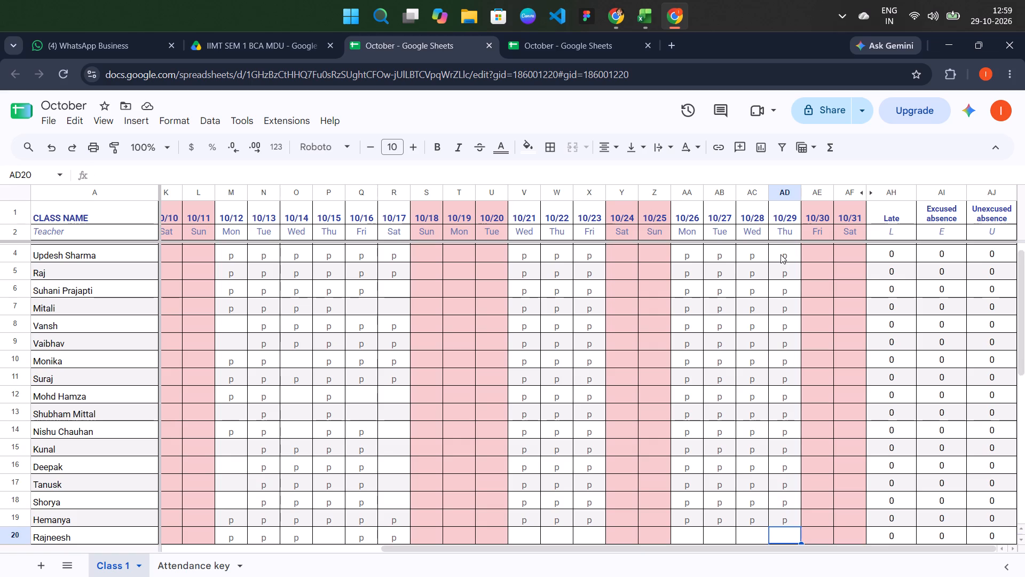
{"action": "key", "text": "Down"}
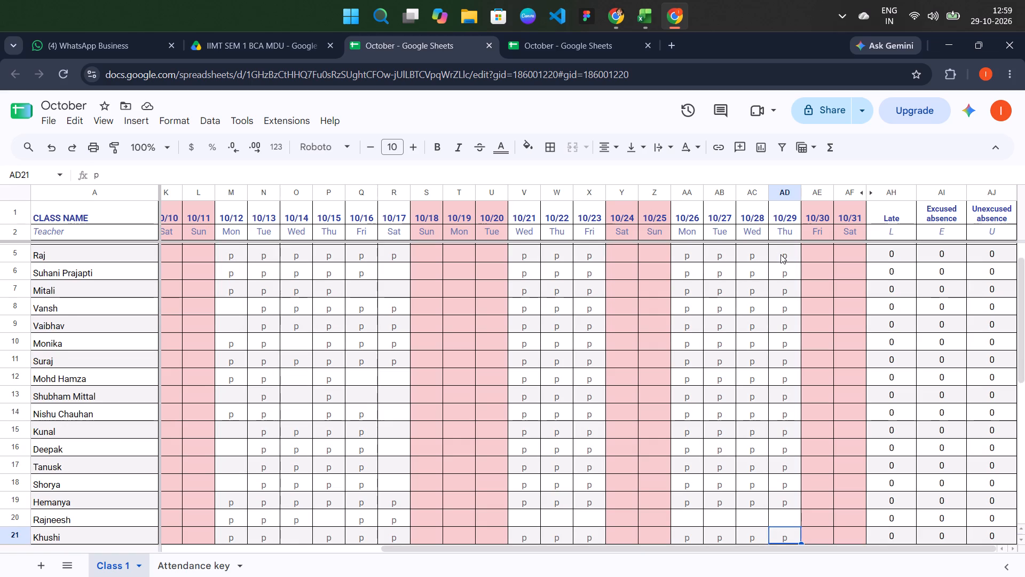
{"action": "key", "text": "Down"}
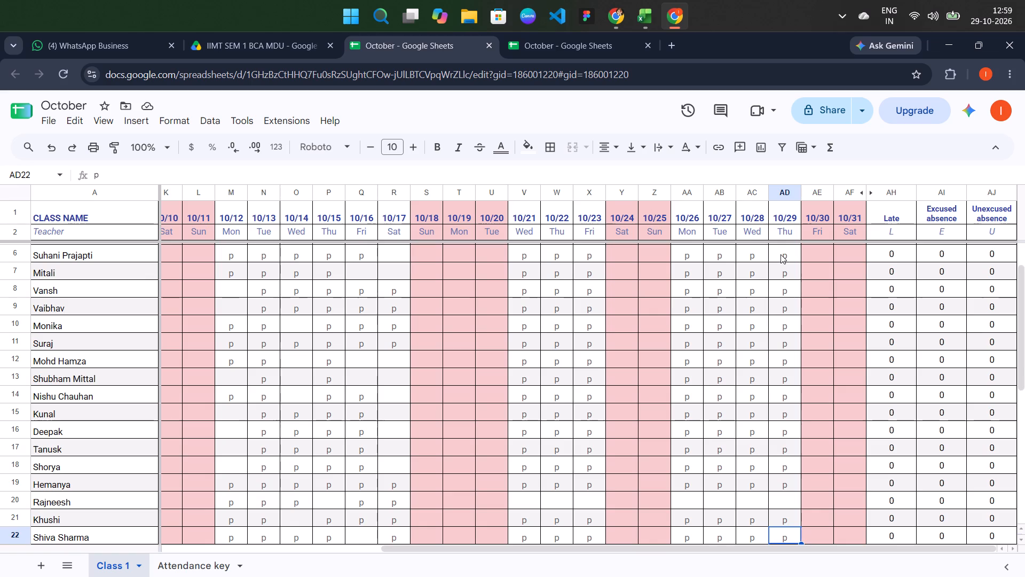
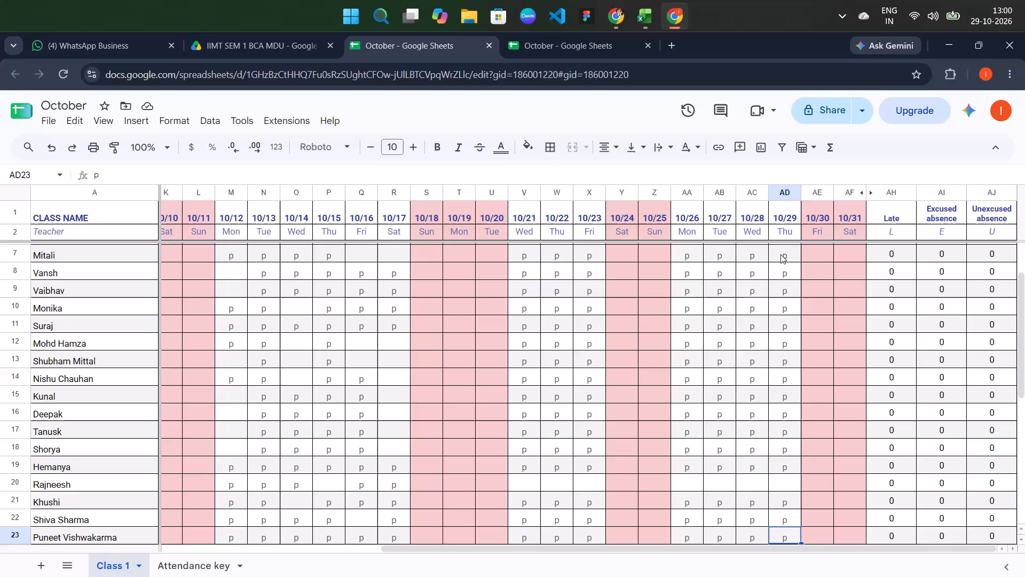
Finish checking the 10/29 attendance marks for the last listed students, down through row 24.
{"action": "key", "text": "Down"}
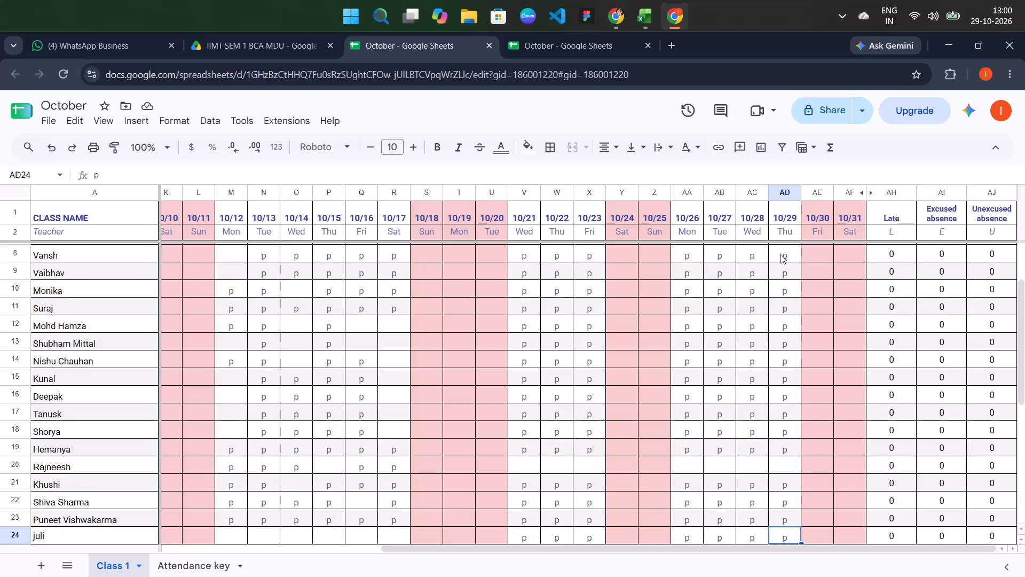
{"action": "key", "text": "Down"}
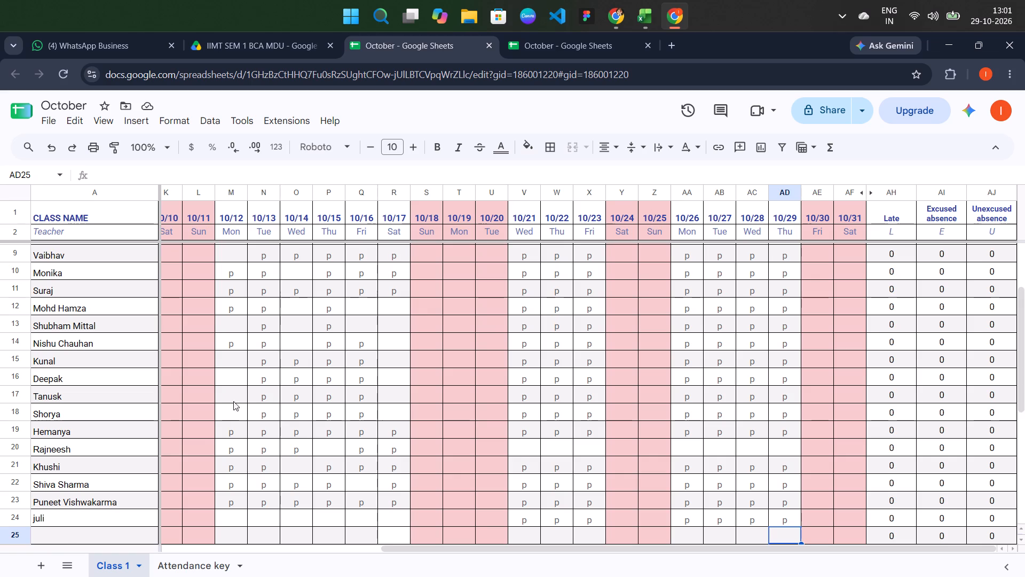
Add a new student named muskan to the class list in row 25, directly below juli.
{"action": "left_click", "coordinate": [63, 533]}
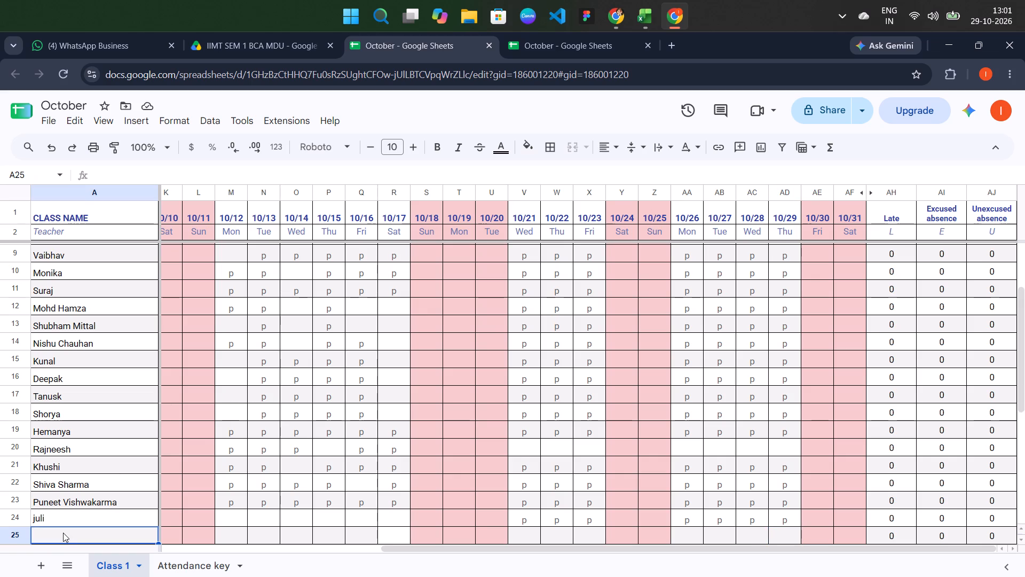
{"action": "type", "text": "mu"}
{"action": "type", "text": "skan"}
{"action": "key", "text": "space"}
{"action": "key", "text": "Right"}
{"action": "key", "text": "Right"}
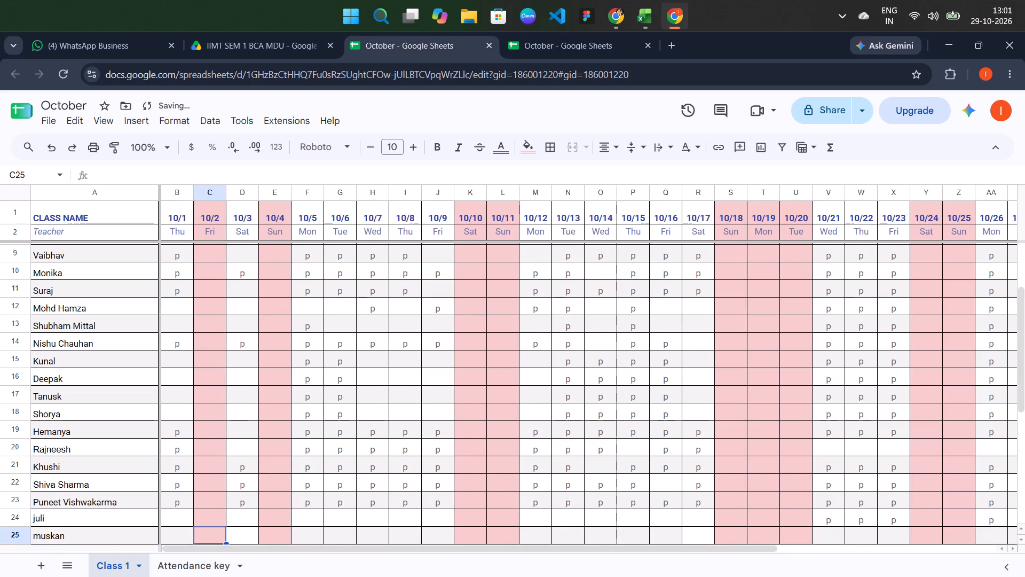
{"action": "scroll", "coordinate": [63, 533], "scroll_direction": "right", "scroll_amount": 5}
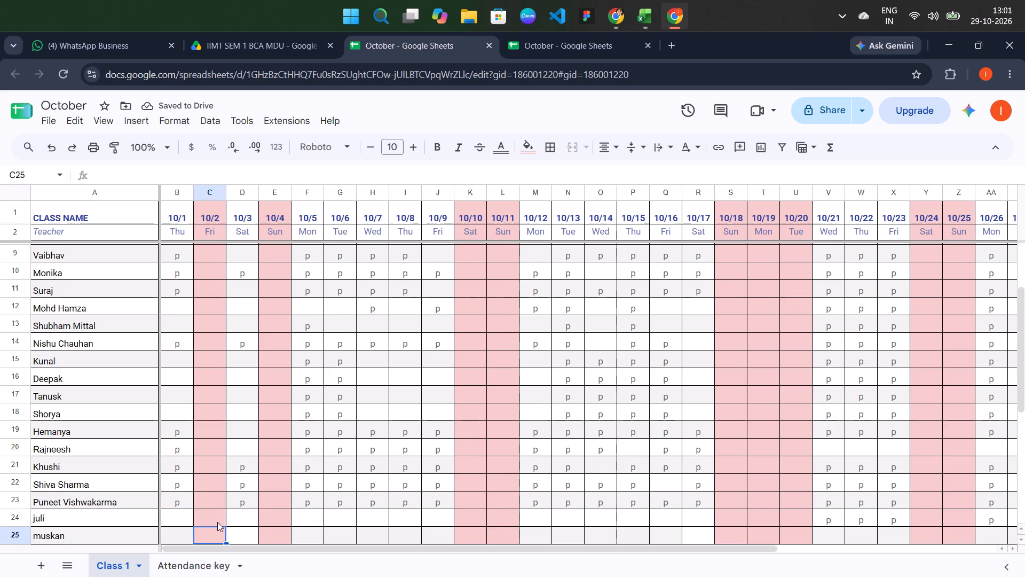
{"action": "scroll", "coordinate": [218, 522], "scroll_direction": "right", "scroll_amount": 3}
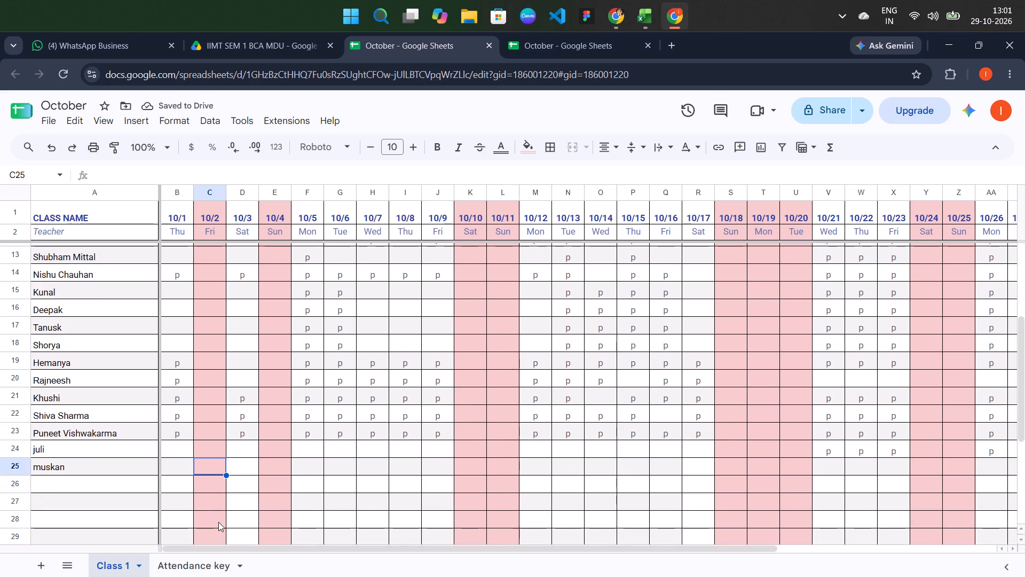
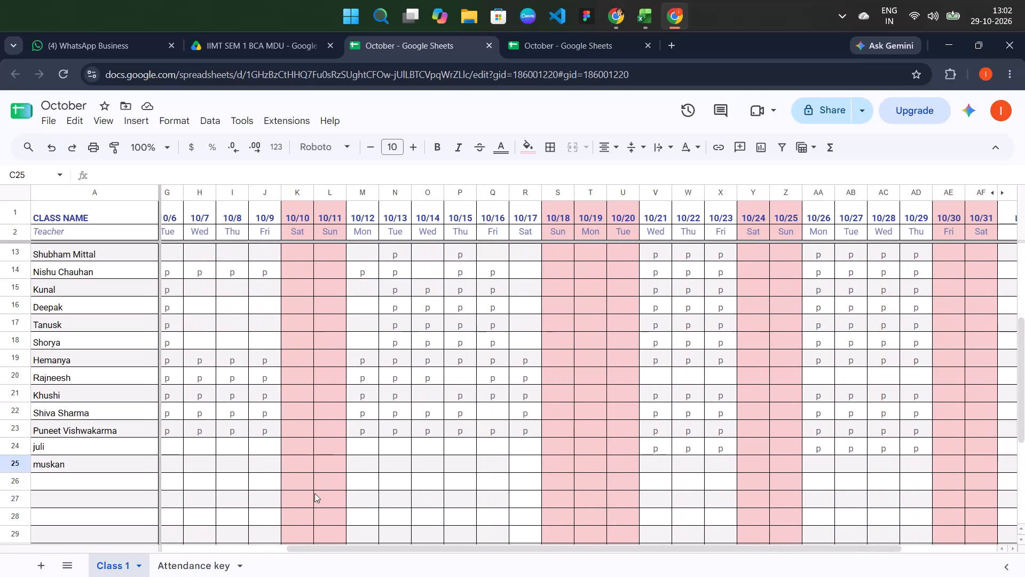
Copy the attendance marks for 10/21 through 10/29 from the student in row 23 into muskan's row 25.
{"action": "left_click", "coordinate": [656, 432]}
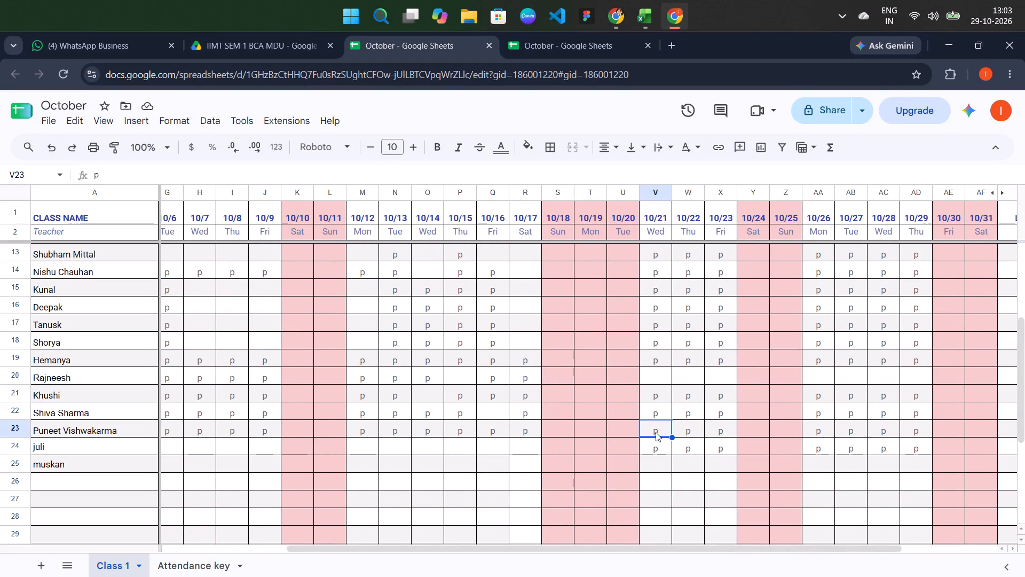
{"action": "key", "text": "shift+Right"}
{"action": "key", "text": "shift+Right"}
{"action": "key", "text": "shift+Right"}
{"action": "key", "text": "shift+Right"}
{"action": "key", "text": "shift+Right"}
{"action": "key", "text": "shift+Right"}
{"action": "key", "text": "shift+Right"}
{"action": "key", "text": "shift+Right"}
{"action": "key", "text": "shift+Right"}
{"action": "key", "text": "shift+Right"}
{"action": "key", "text": "shift+Right"}
{"action": "key", "text": "shift+Right"}
{"action": "key", "text": "shift+Right"}
{"action": "key", "text": "shift+Right"}
{"action": "key", "text": "shift+Right"}
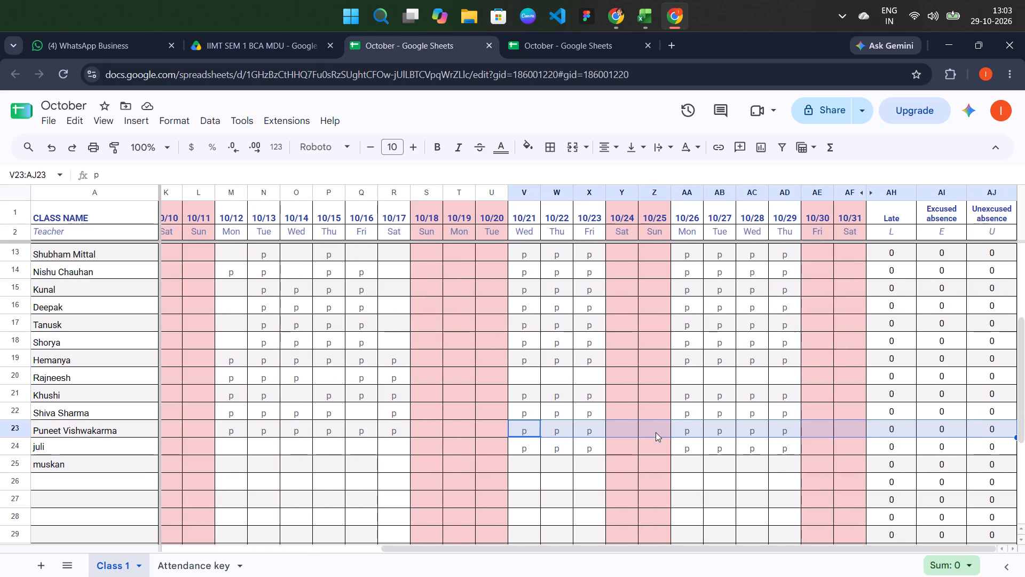
{"action": "key", "text": "shift+Left"}
{"action": "key", "text": "shift+Left"}
{"action": "key", "text": "shift+Left"}
{"action": "key", "text": "shift+Left"}
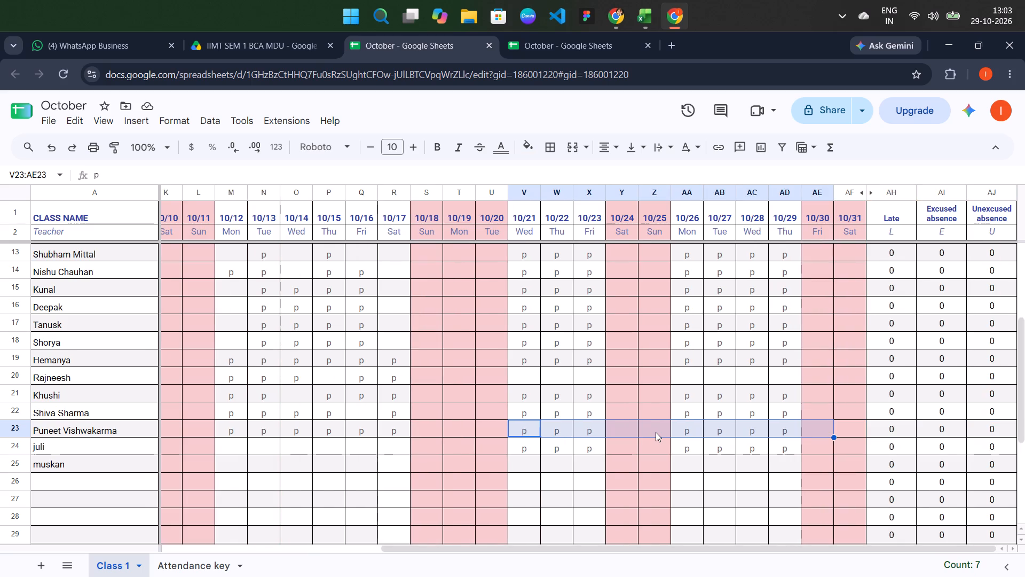
{"action": "key", "text": "shift+Left"}
{"action": "key", "text": "ctrl+c"}
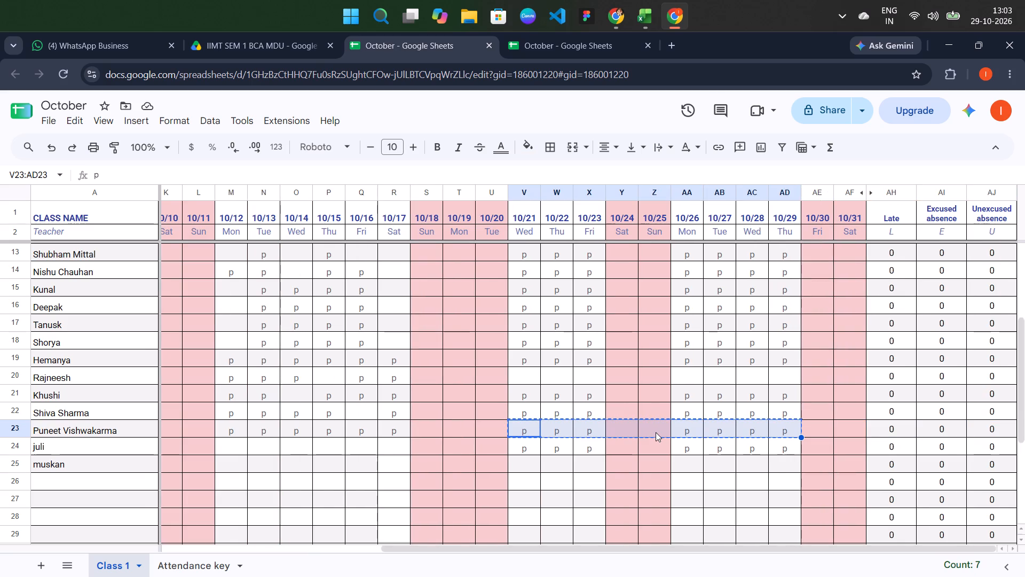
{"action": "left_click", "coordinate": [522, 464]}
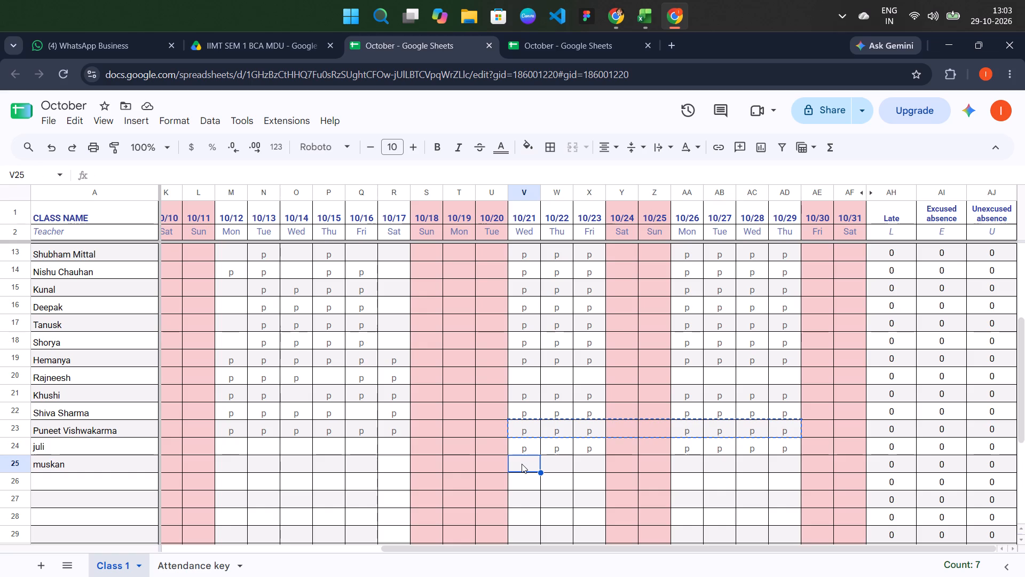
{"action": "key", "text": "ctrl+v"}
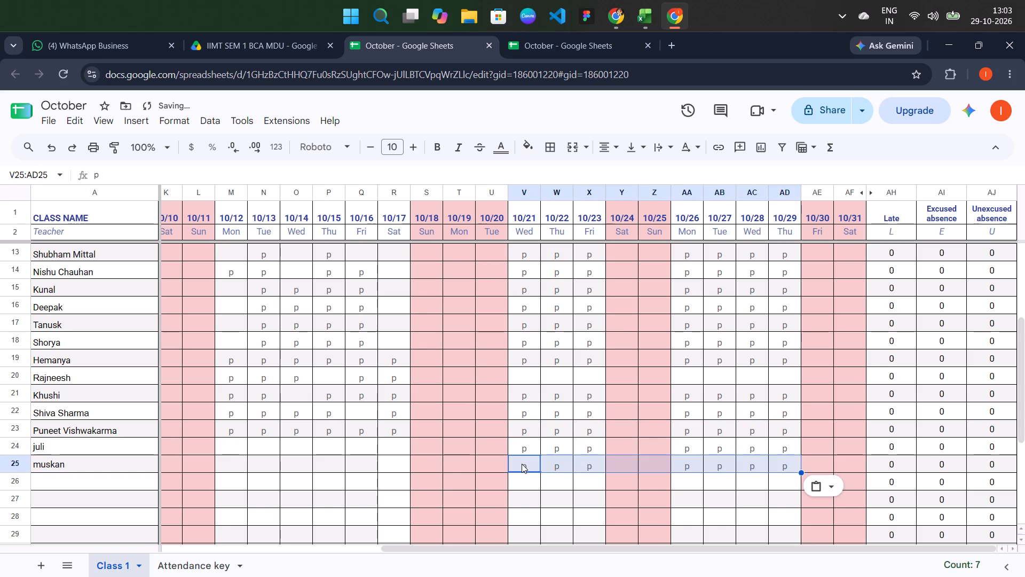
{"action": "left_click", "coordinate": [533, 489]}
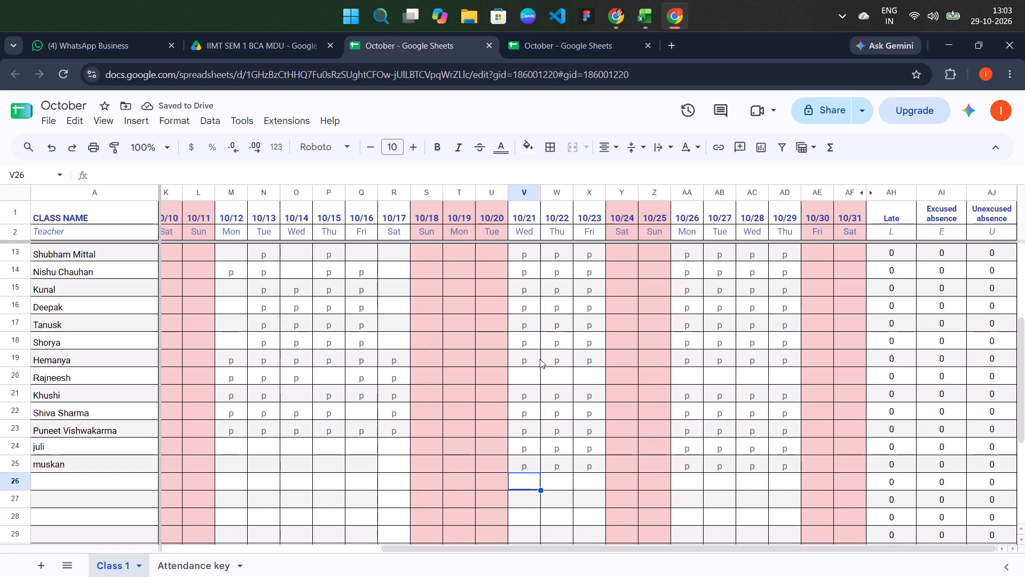
{"action": "scroll", "coordinate": [540, 358], "scroll_direction": "down", "scroll_amount": 3}
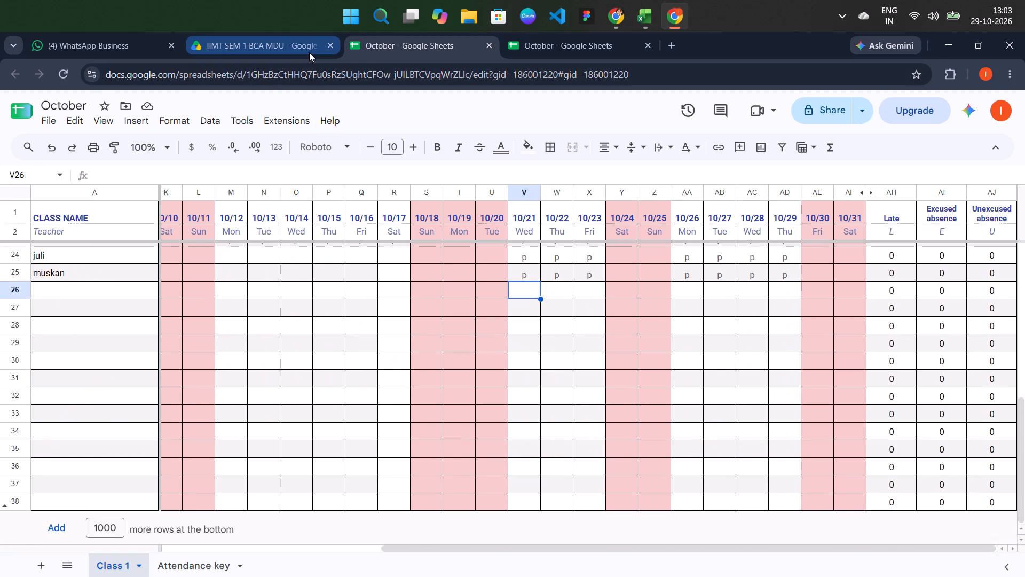
Return to the IIMT SEM 1 BCA MDU folder in Drive and close both open October spreadsheets.
{"action": "left_click", "coordinate": [309, 51]}
{"action": "left_click", "coordinate": [493, 47]}
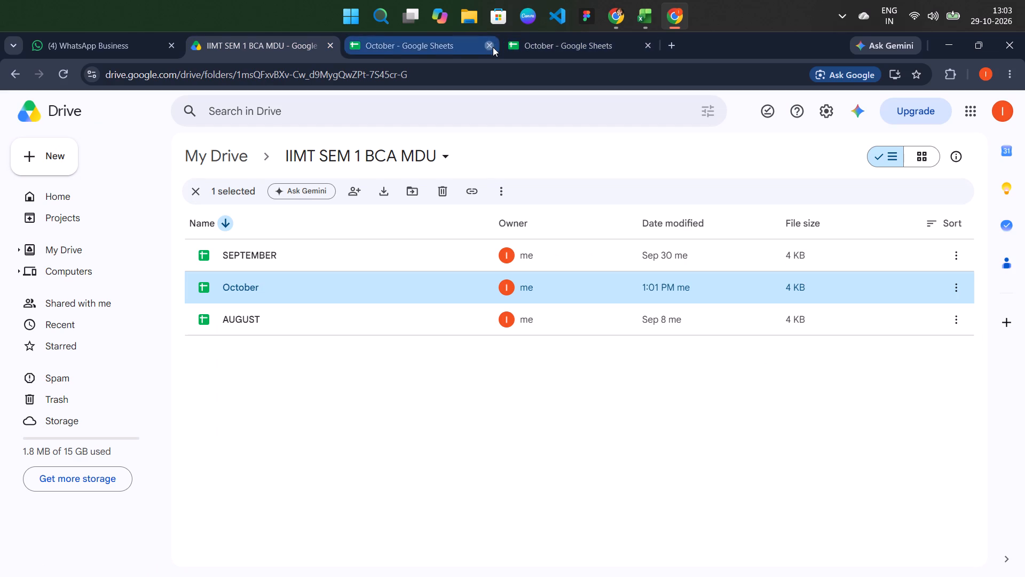
{"action": "left_click", "coordinate": [493, 47]}
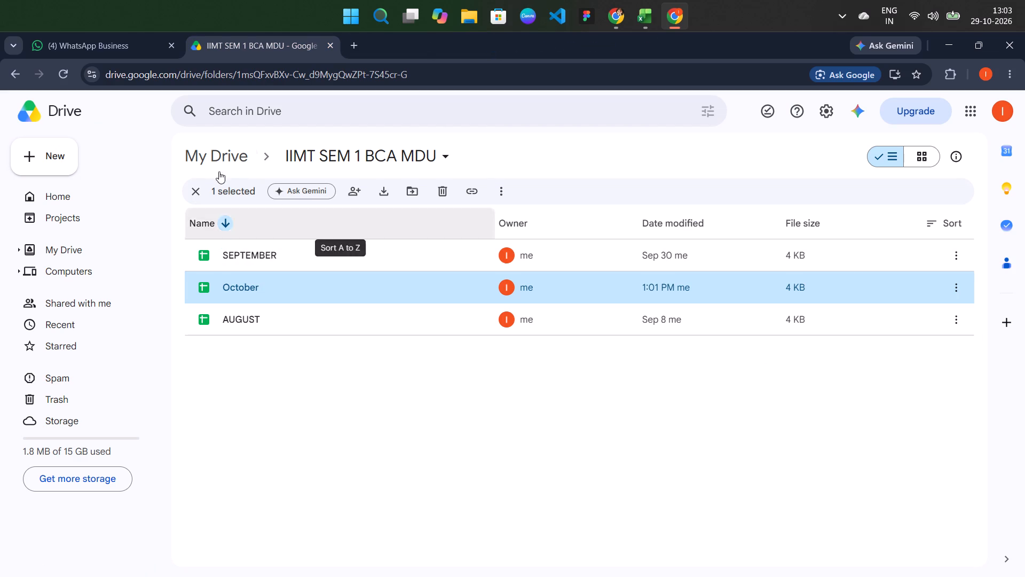
Open the October spreadsheet from the IIMT SEM 1 BBA MDU folder in My Drive.
{"action": "left_click", "coordinate": [220, 158]}
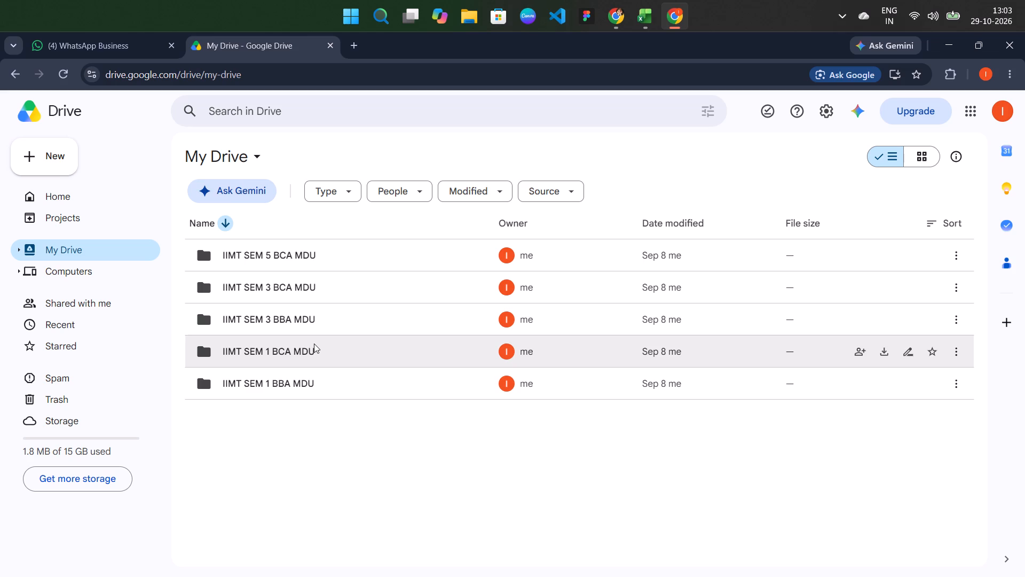
{"action": "double_click", "coordinate": [309, 391]}
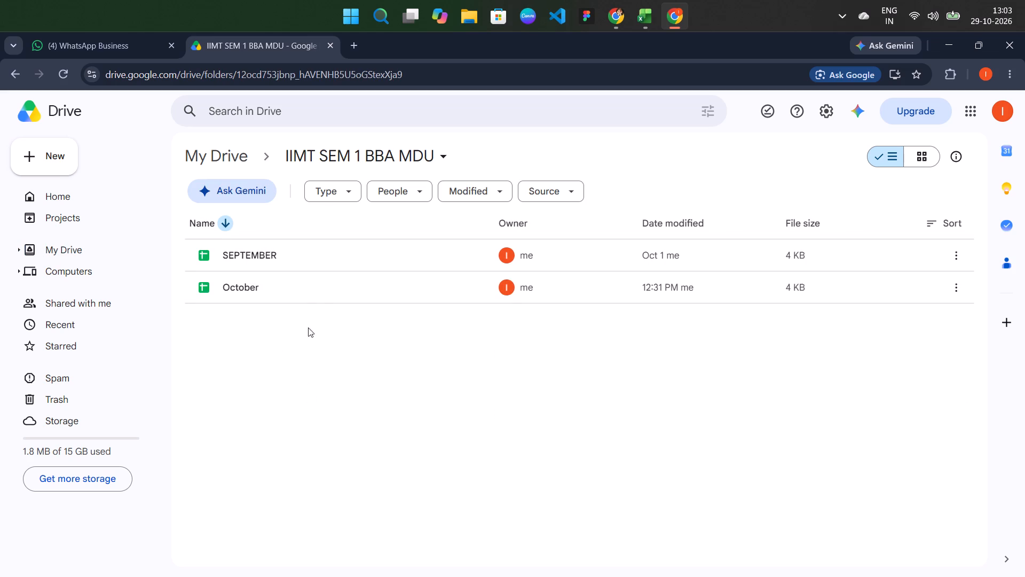
{"action": "left_click", "coordinate": [334, 274]}
{"action": "double_click", "coordinate": [334, 274]}
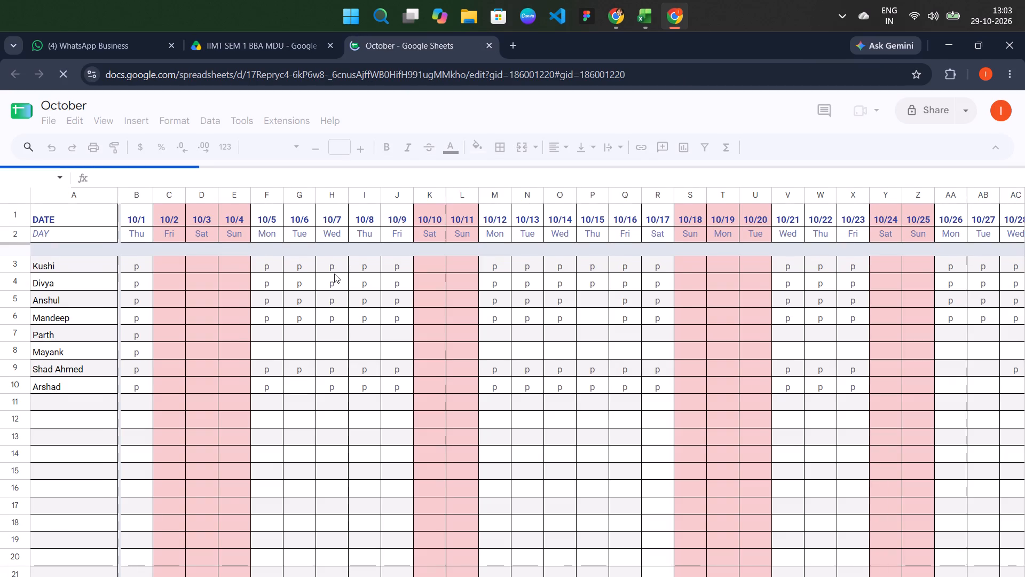
Check the 10/29 attendance marks of the SEM 1 BBA students from Kushi in row 3 down through row 9.
{"action": "scroll", "coordinate": [472, 415], "scroll_direction": "left", "scroll_amount": 2}
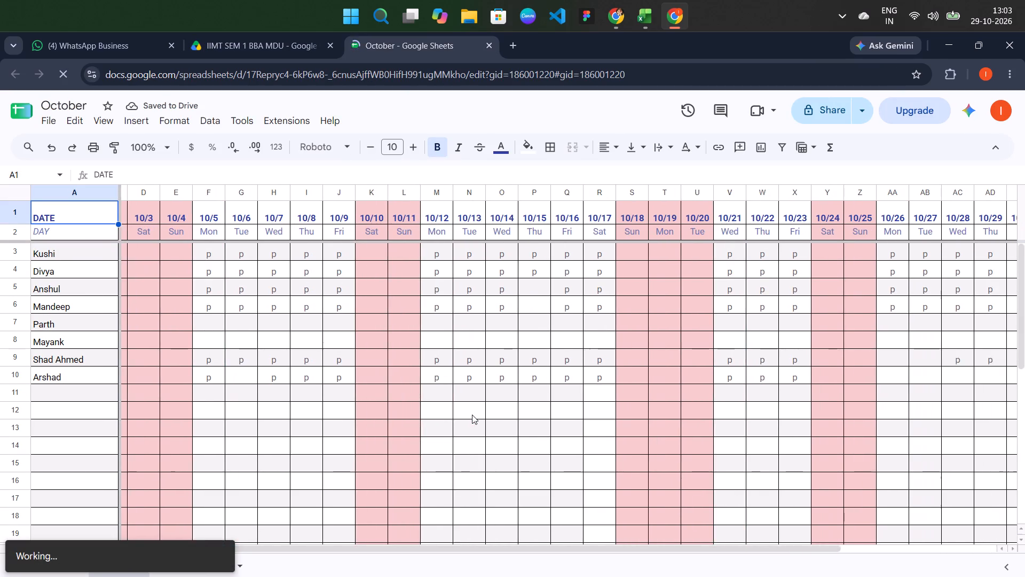
{"action": "scroll", "coordinate": [472, 415], "scroll_direction": "left", "scroll_amount": 4}
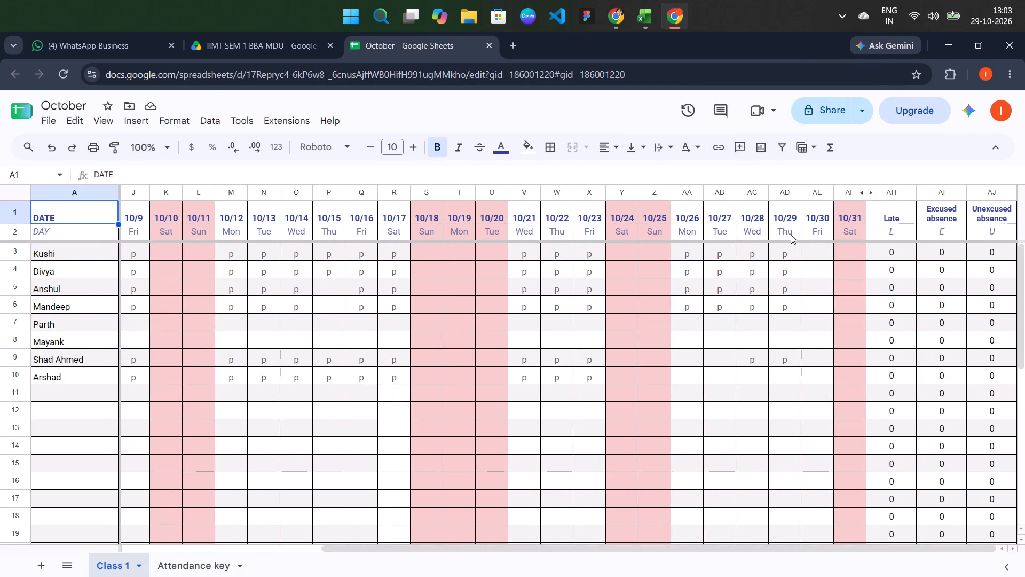
{"action": "left_click", "coordinate": [784, 253]}
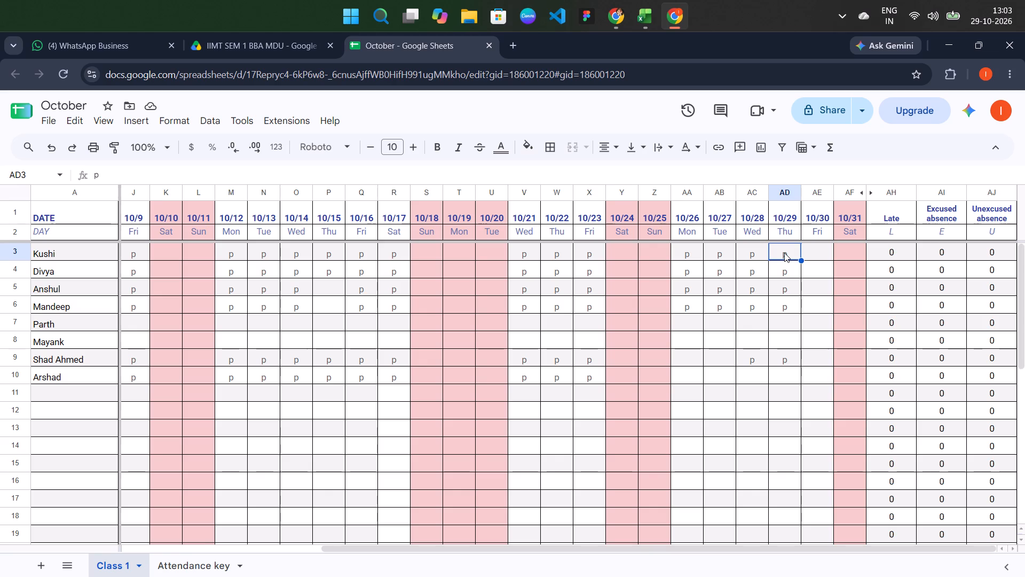
{"action": "key", "text": "Down"}
{"action": "key", "text": "Down"}
{"action": "key", "text": "Down"}
{"action": "key", "text": "Down"}
{"action": "key", "text": "Down"}
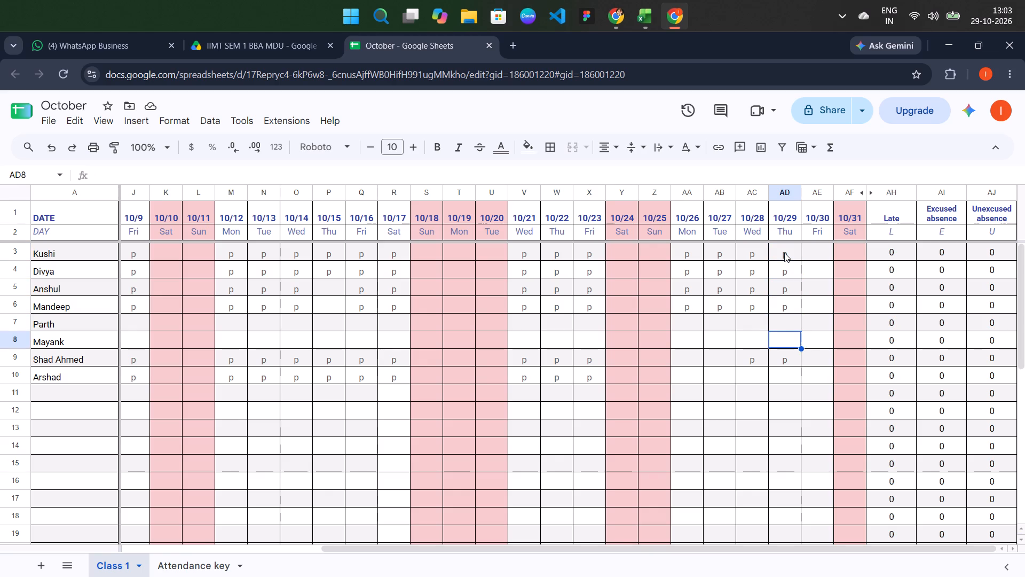
{"action": "key", "text": "Down"}
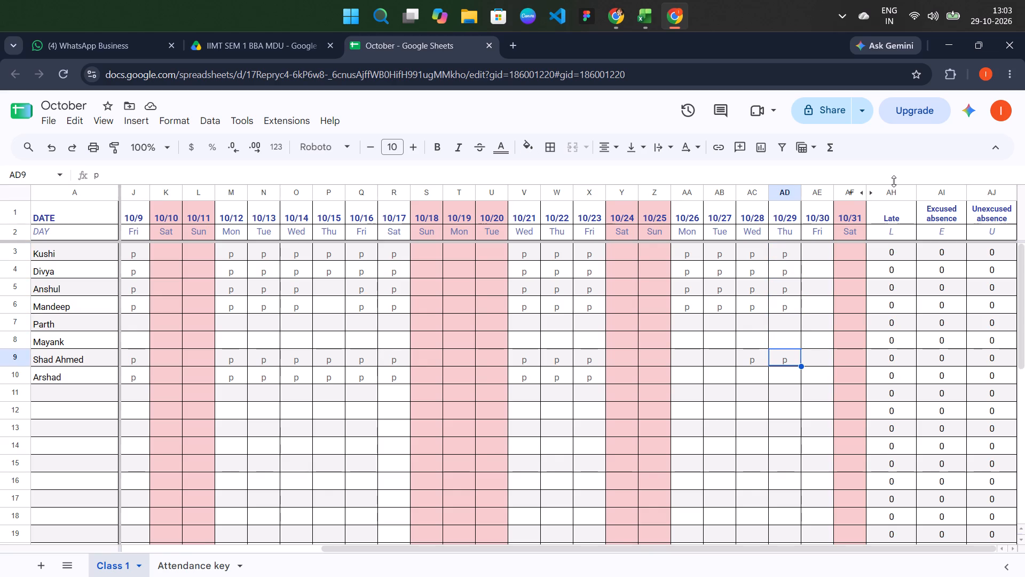
Fill the entire 10/30 column with the same light pink as the 10/31 column.
{"action": "left_click", "coordinate": [810, 194]}
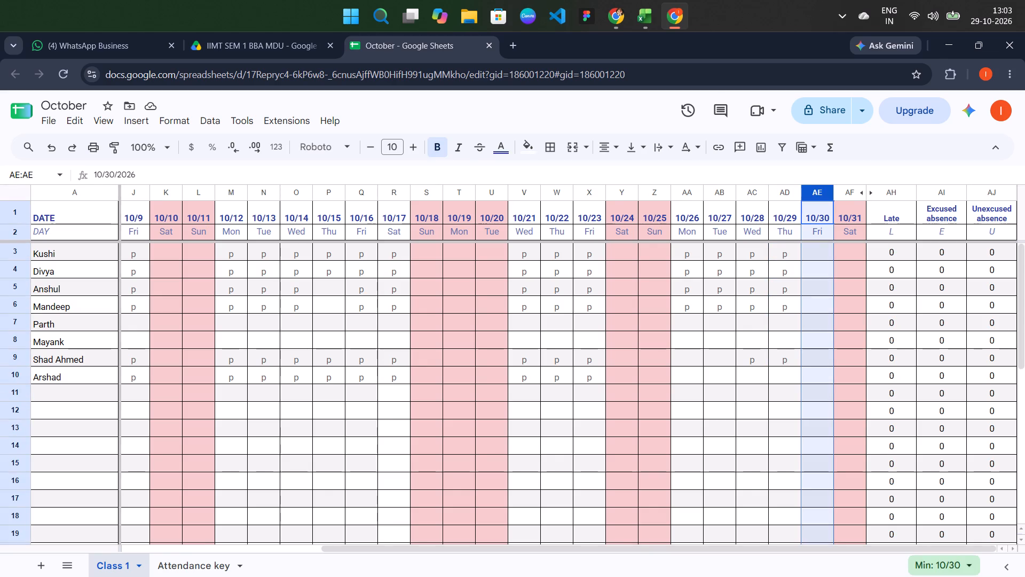
{"action": "left_click", "coordinate": [527, 144]}
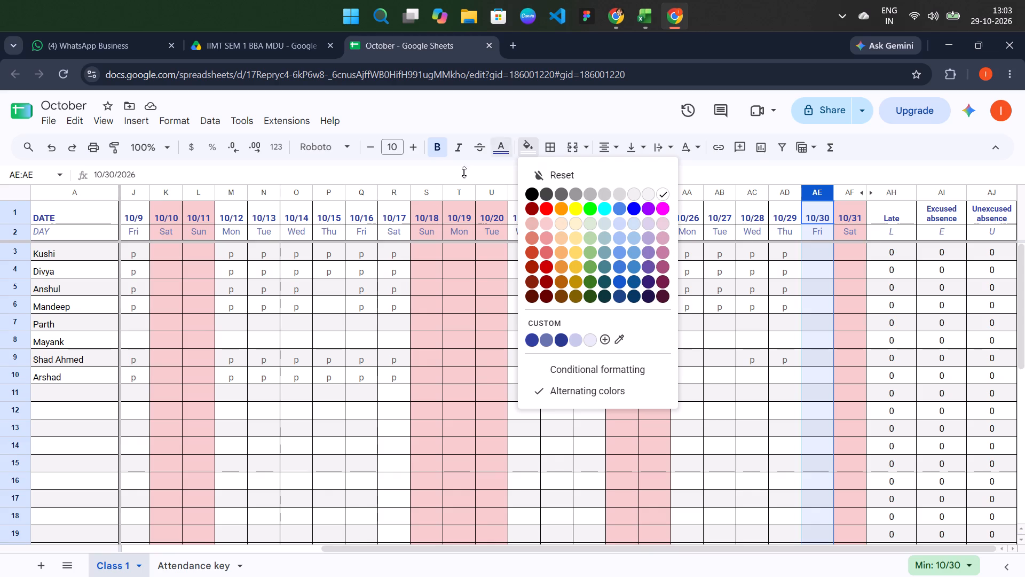
{"action": "left_click", "coordinate": [548, 224]}
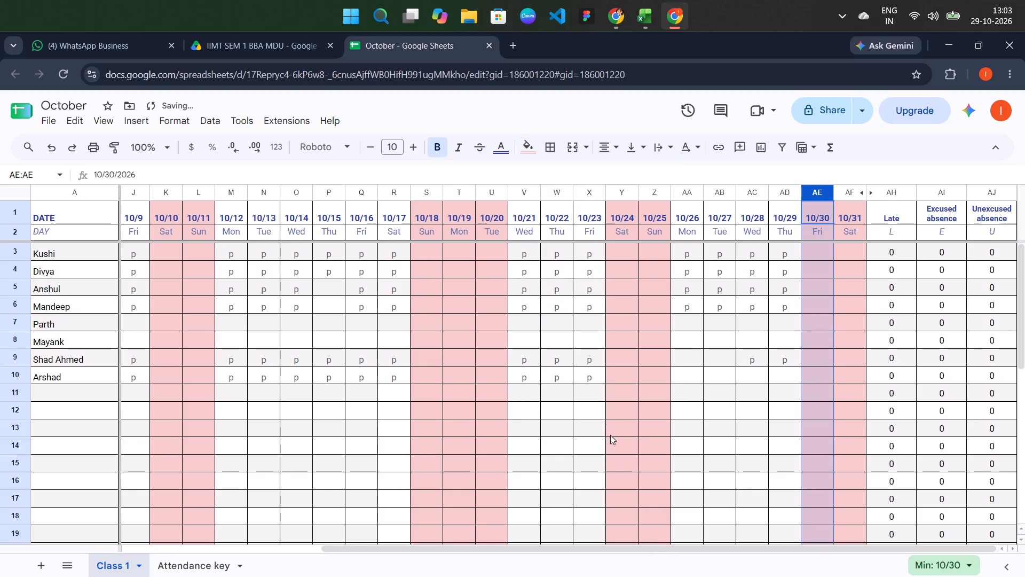
{"action": "left_click", "coordinate": [653, 543]}
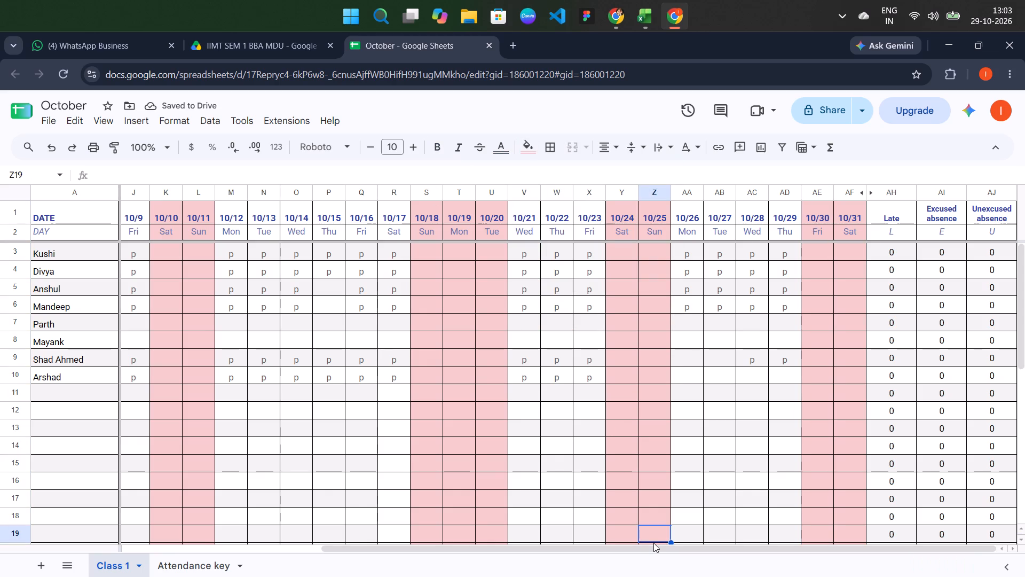